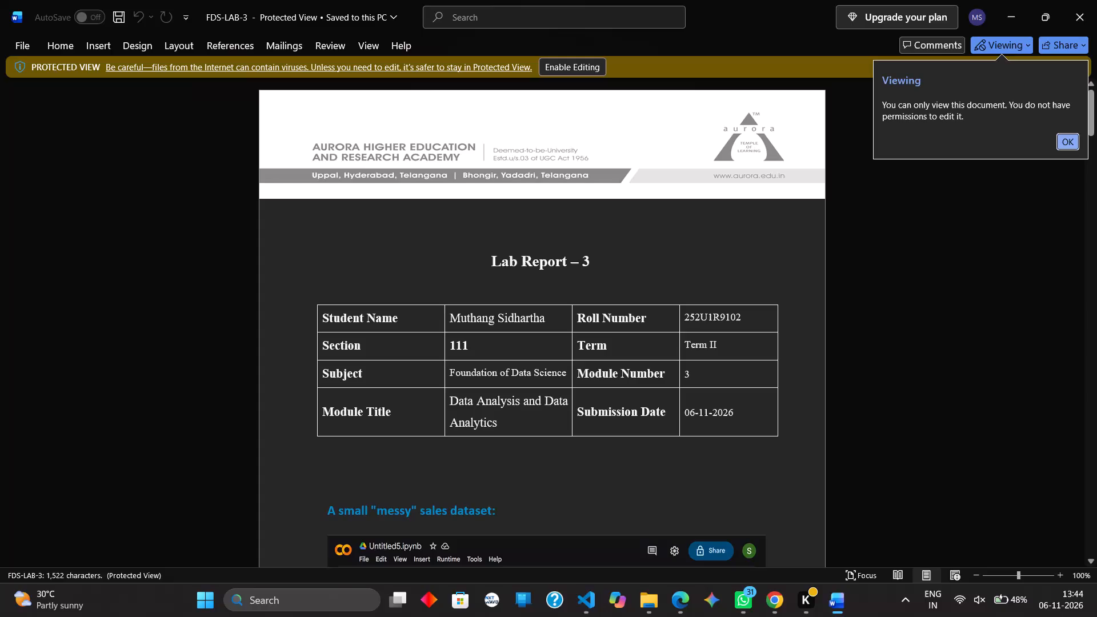
Read Lab Report 3 from the title page through the messy sales dataset, its output and explanation, to the Preprocessing code and output.
scroll(654, 322, "down", 2)
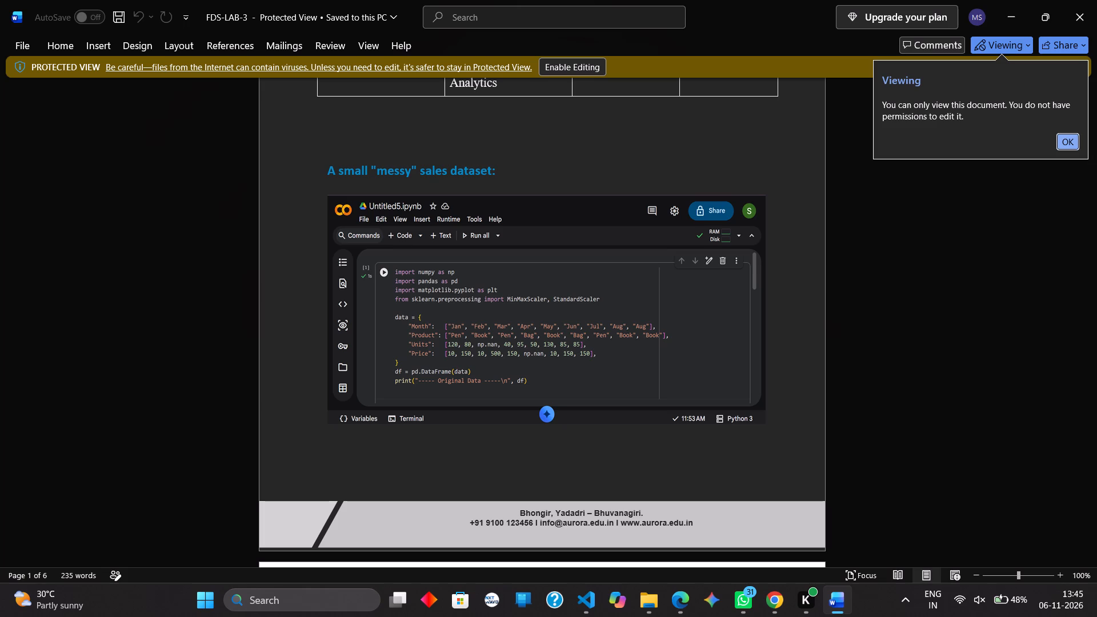
scroll(654, 322, "down", 2)
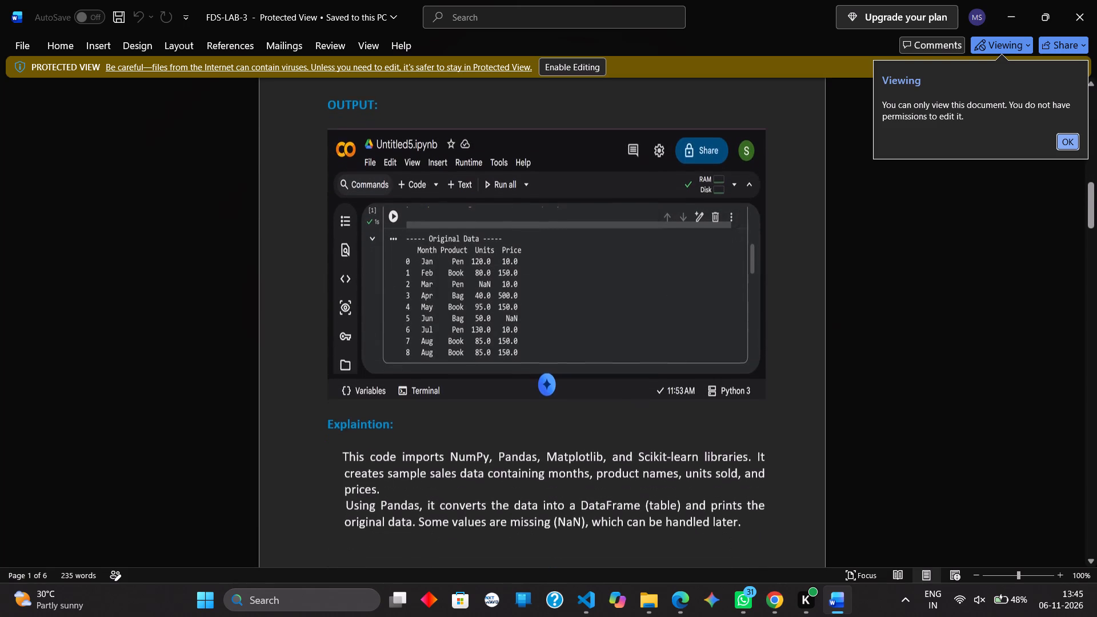
scroll(654, 322, "down", 1)
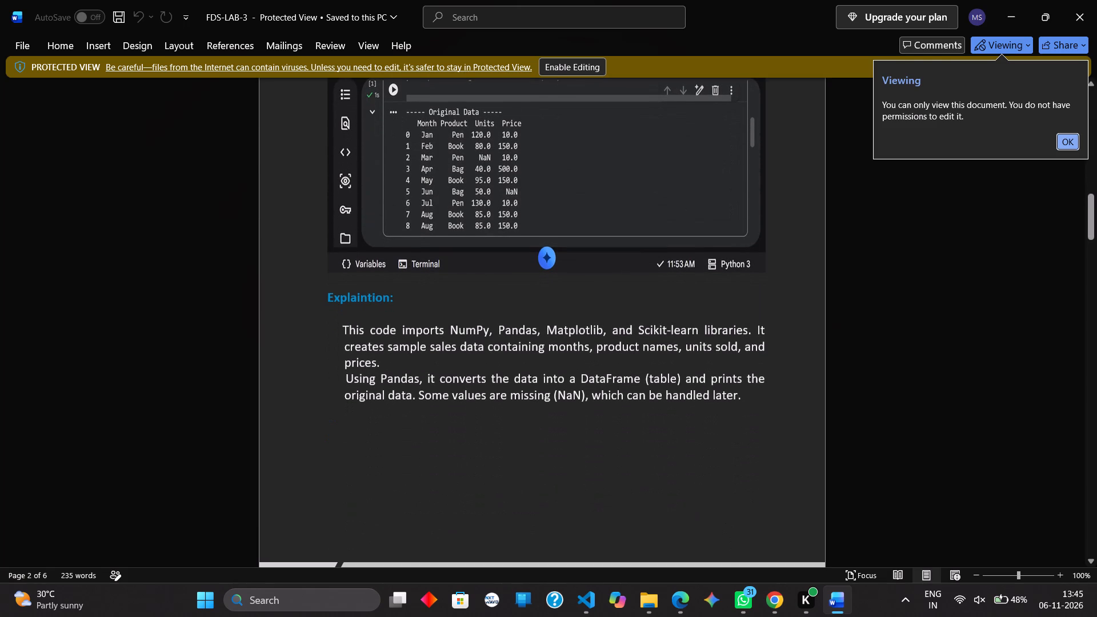
scroll(654, 322, "down", 1)
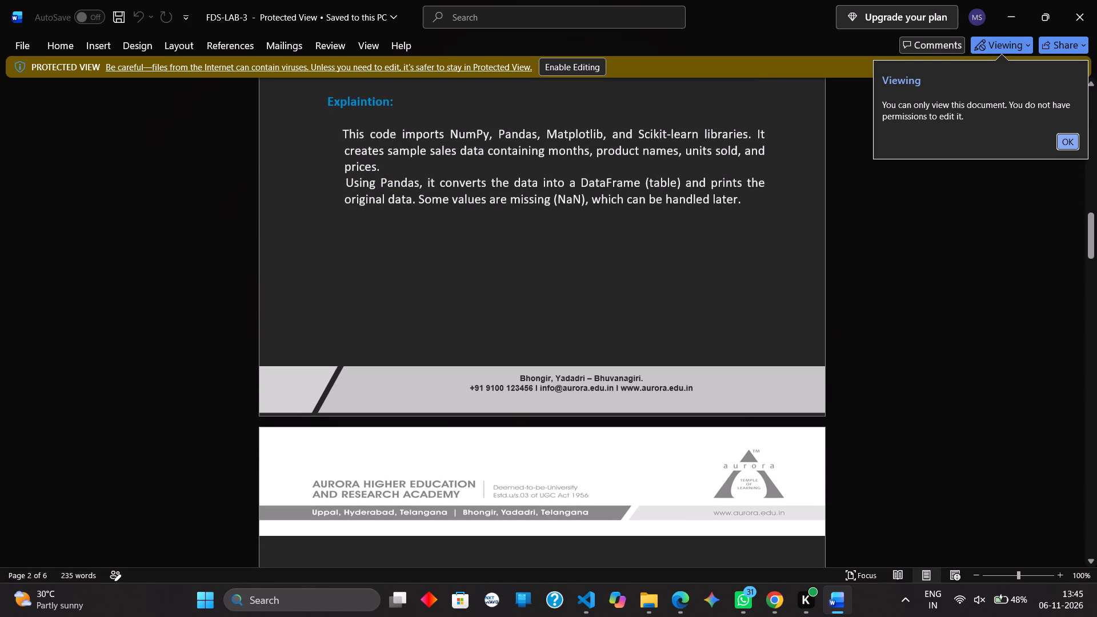
scroll(654, 322, "down", 2)
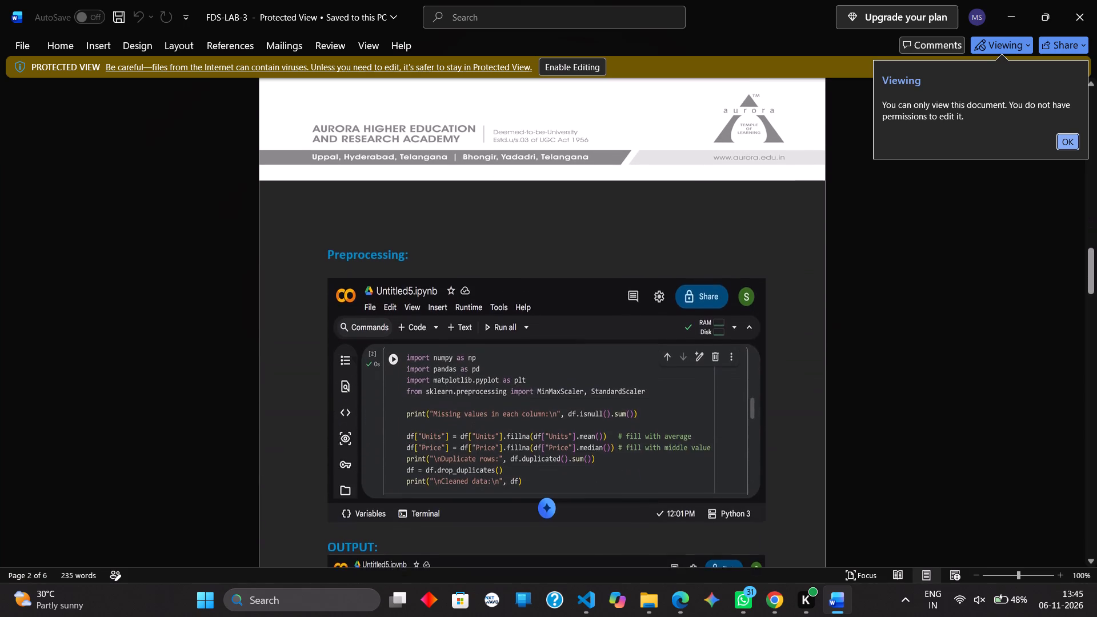
scroll(654, 322, "down", 2)
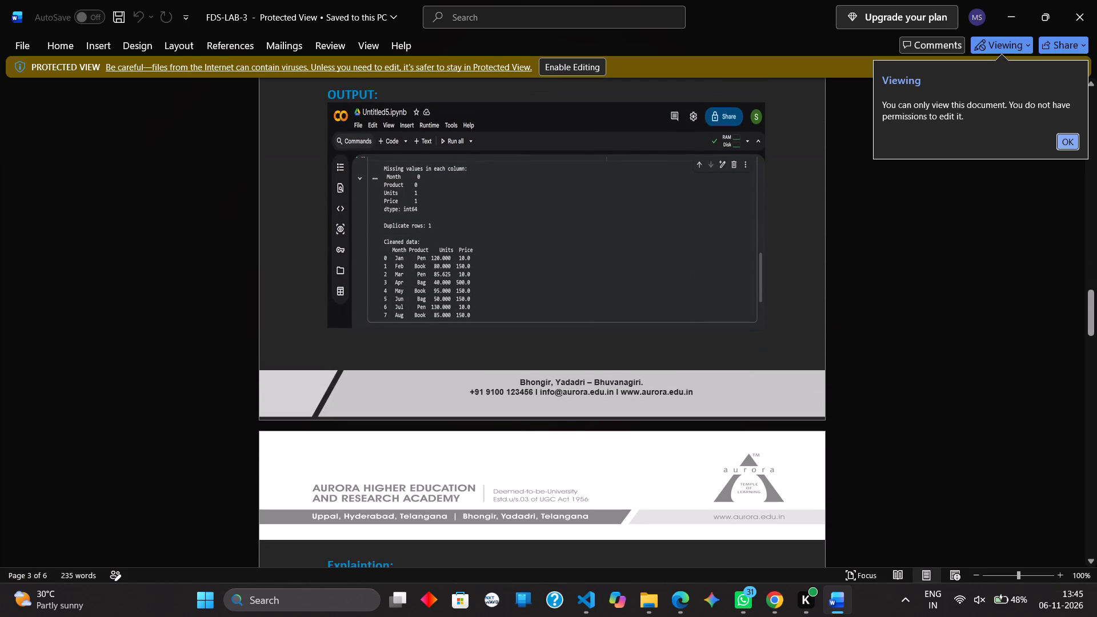
Review the Preprocessing section again and go back over the earlier pages to the report's student details table and sales dataset code.
scroll(654, 322, "up", 3)
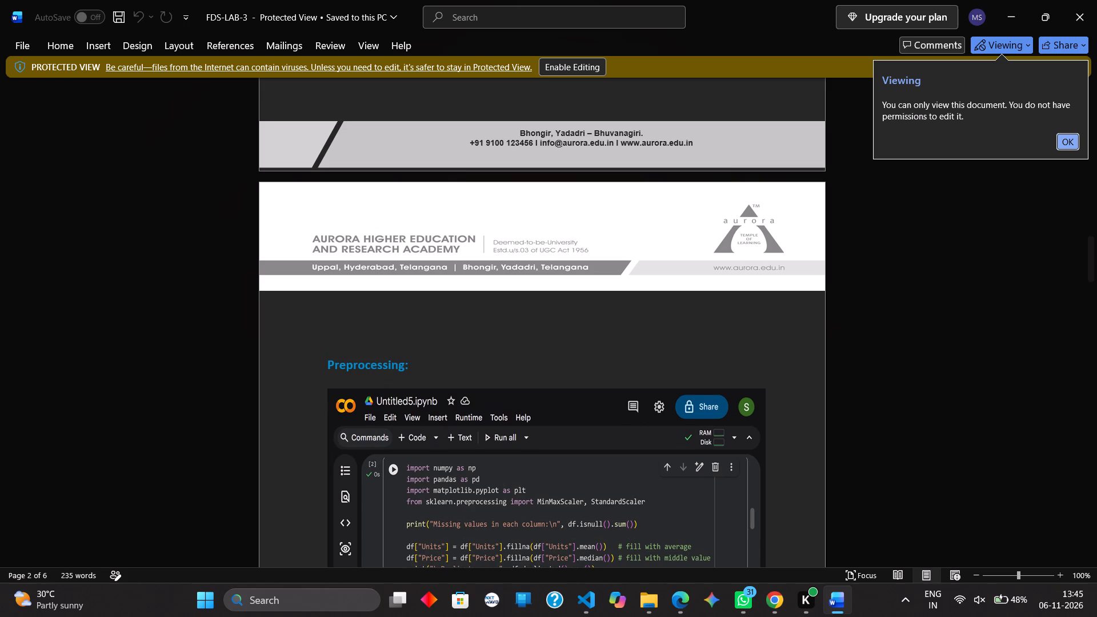
scroll(654, 322, "down", 2)
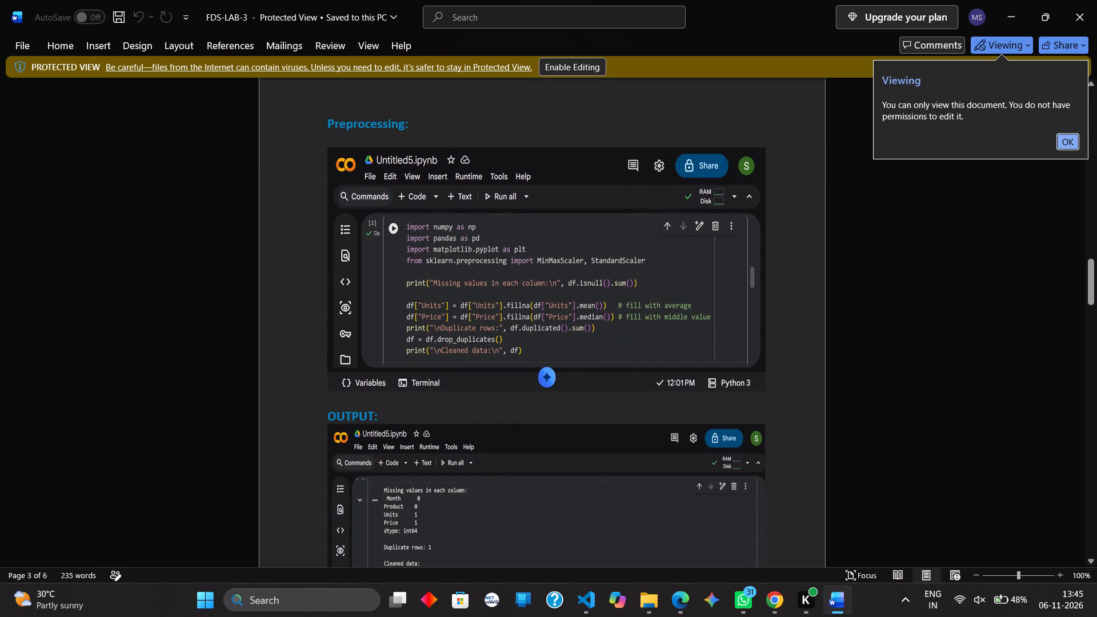
scroll(654, 322, "up", 3)
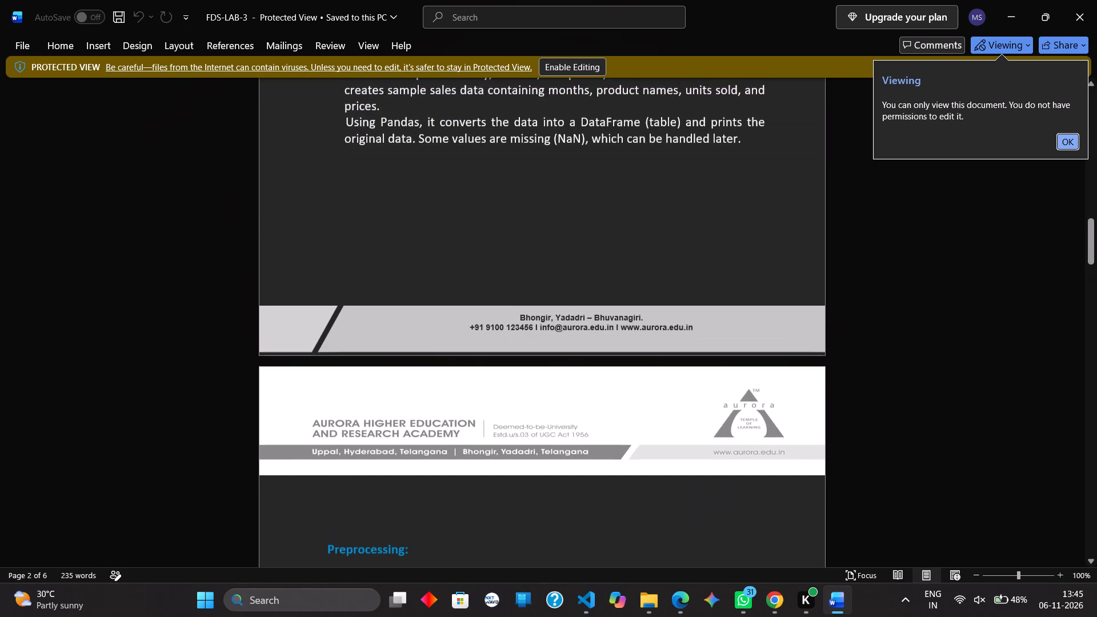
scroll(654, 322, "up", 5)
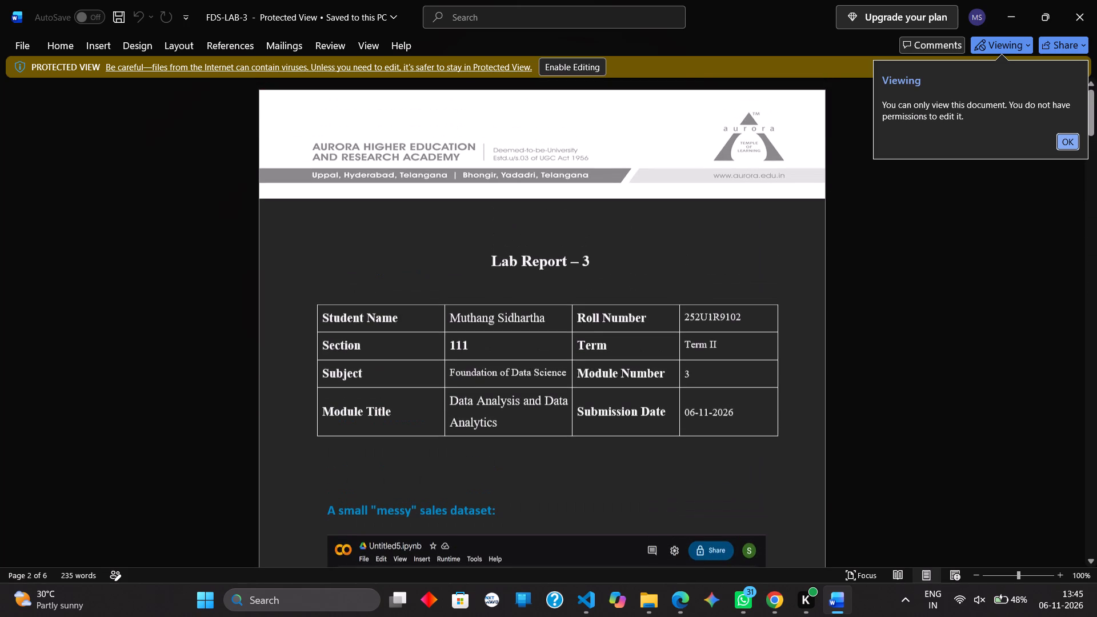
scroll(654, 322, "down", 1)
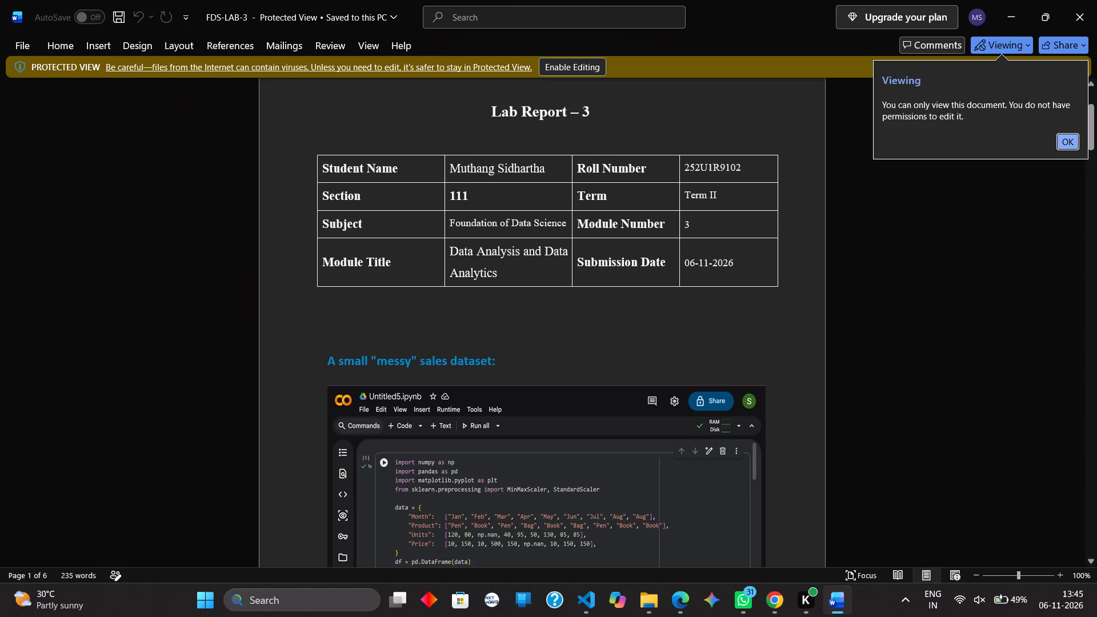
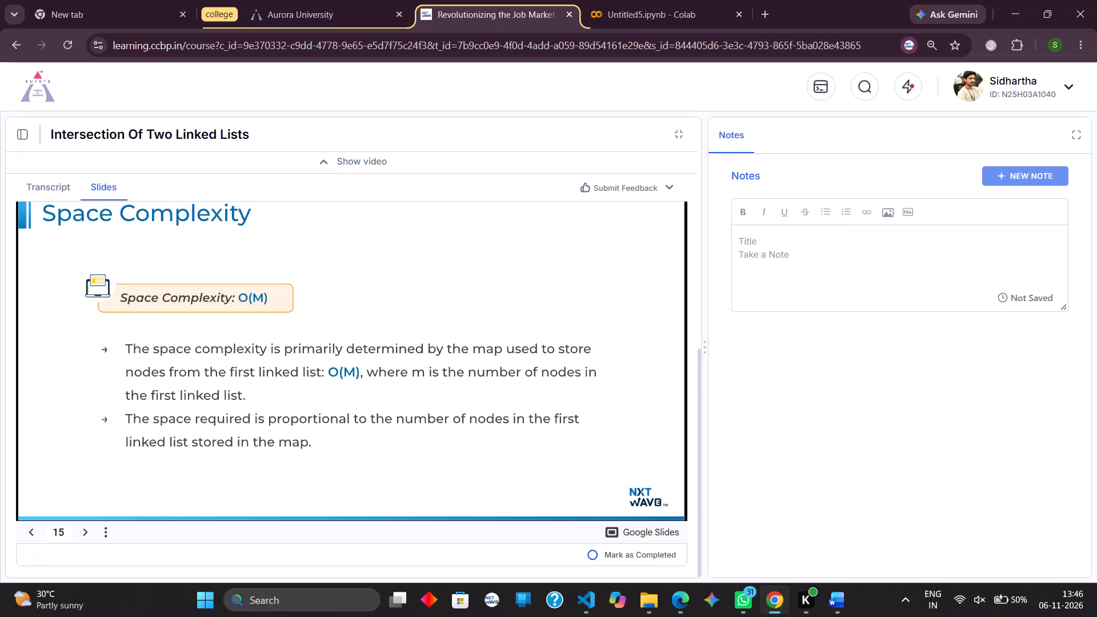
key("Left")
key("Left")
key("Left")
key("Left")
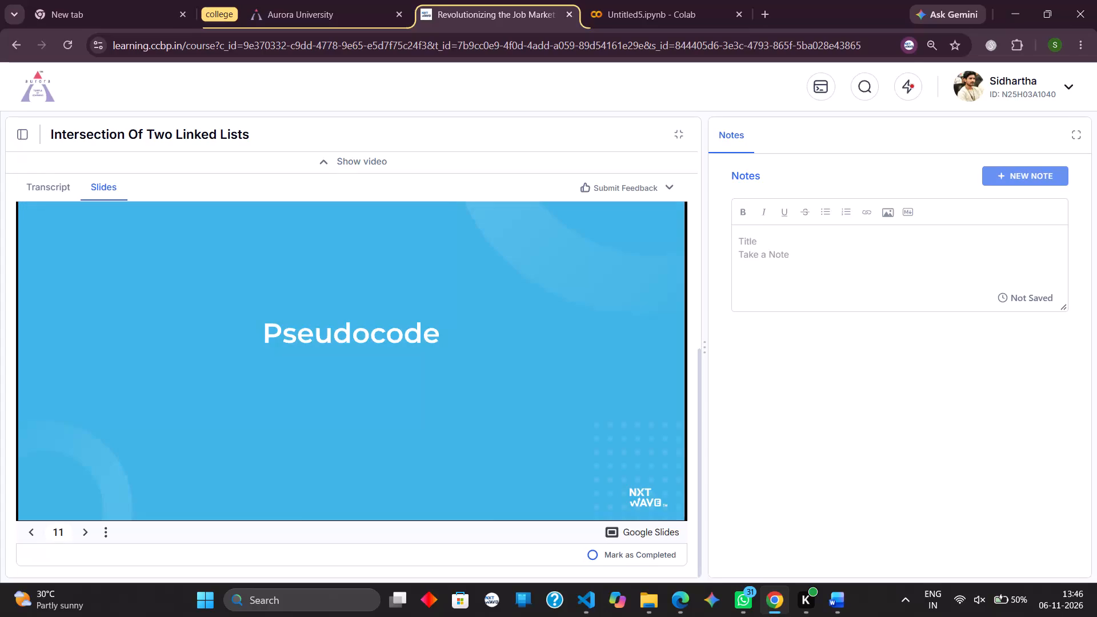
Switch to the Untitled5.ipynb Colab notebook and enlarge its first code cell to 150% zoom.
left_click(656, 1)
scroll(450, 275, "up", 4)
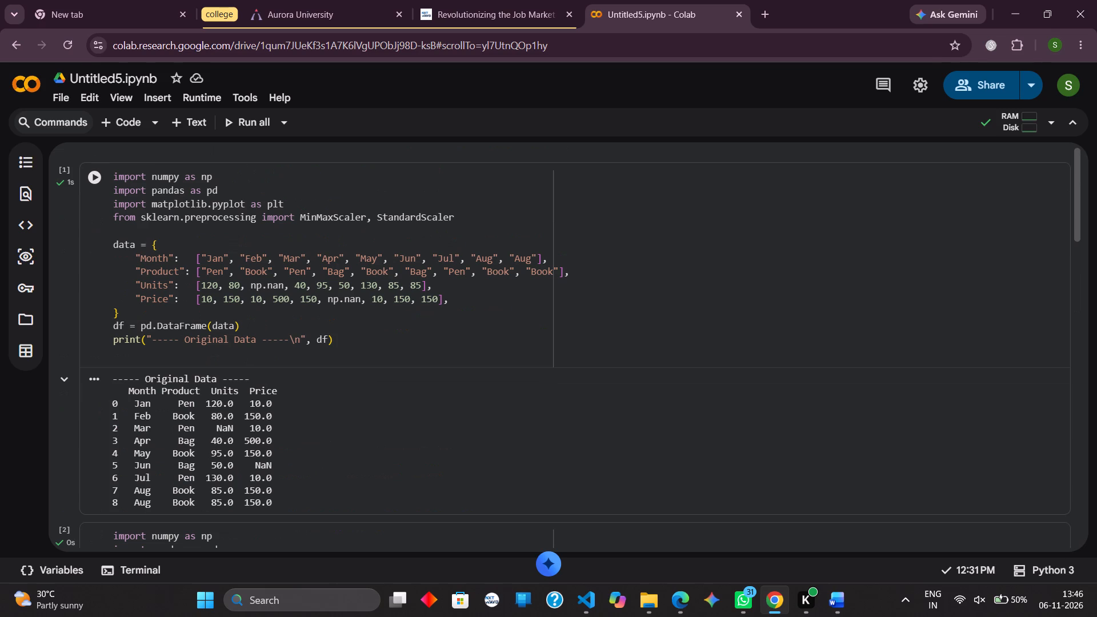
key("ctrl+plus")
key("ctrl+plus")
key("ctrl+plus")
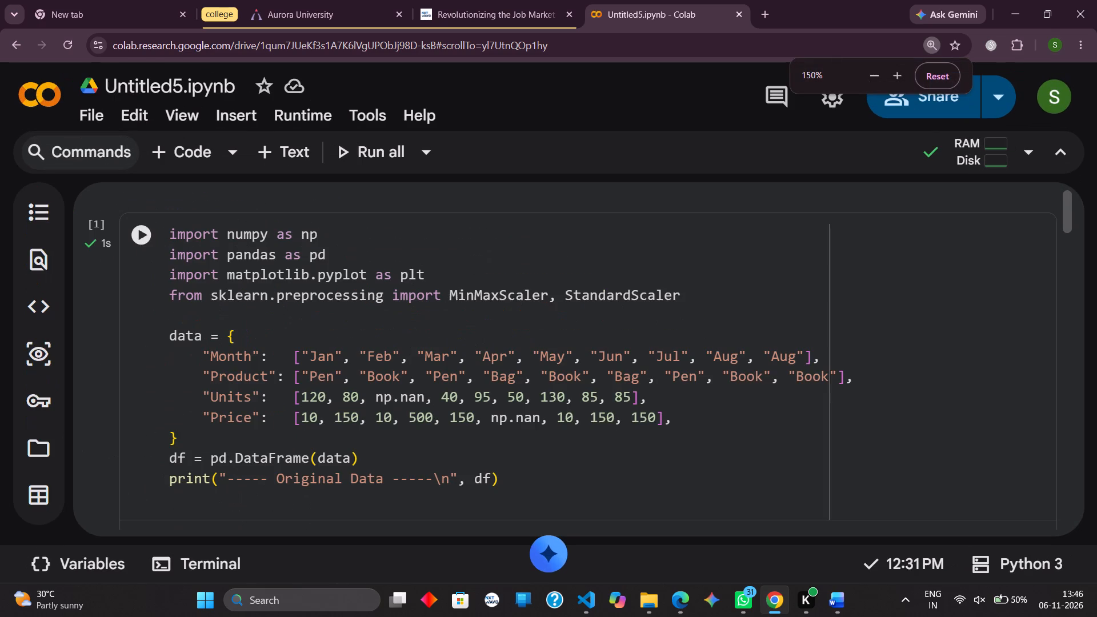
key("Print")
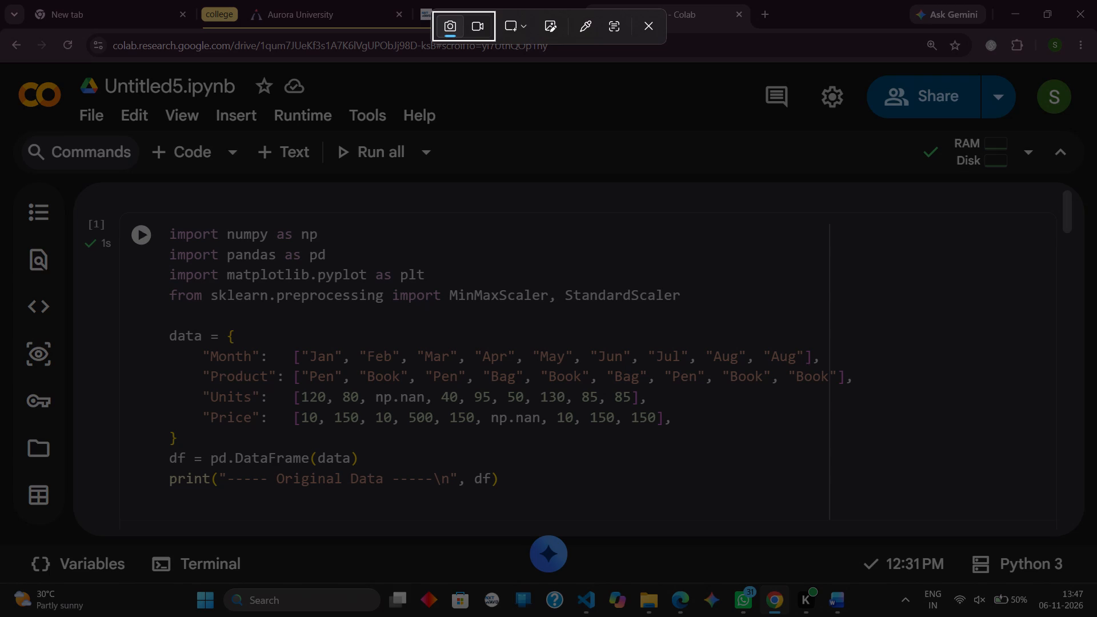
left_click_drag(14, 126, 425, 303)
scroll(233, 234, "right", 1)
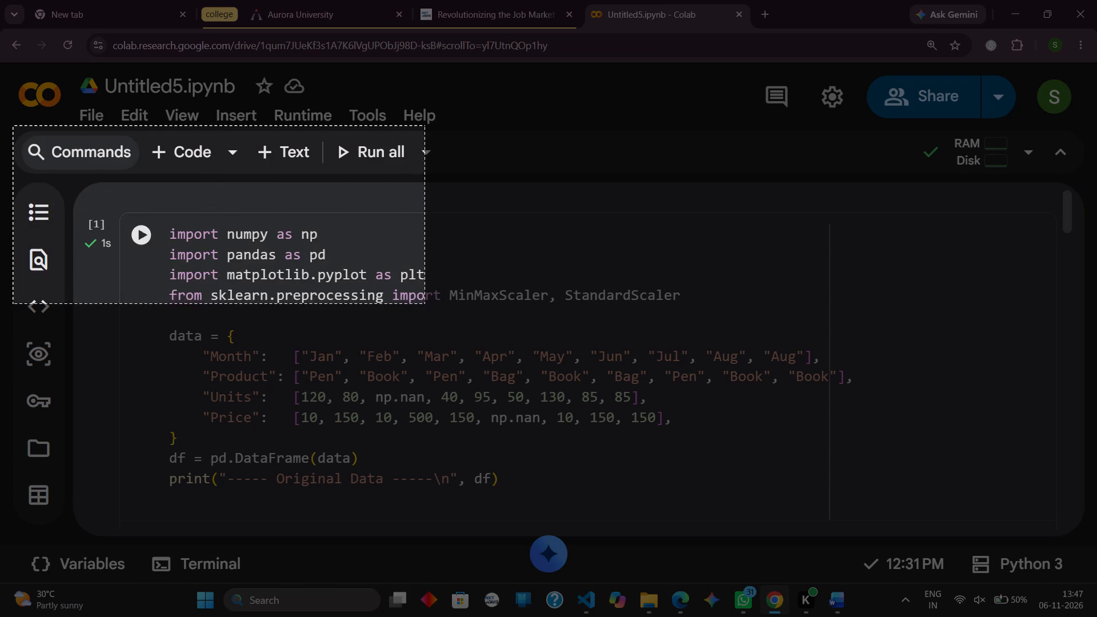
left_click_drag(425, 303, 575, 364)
Capture a full-width screenshot of the notebook's first code cell, from the Commands bar down to the bottom of the cell area.
key("Print")
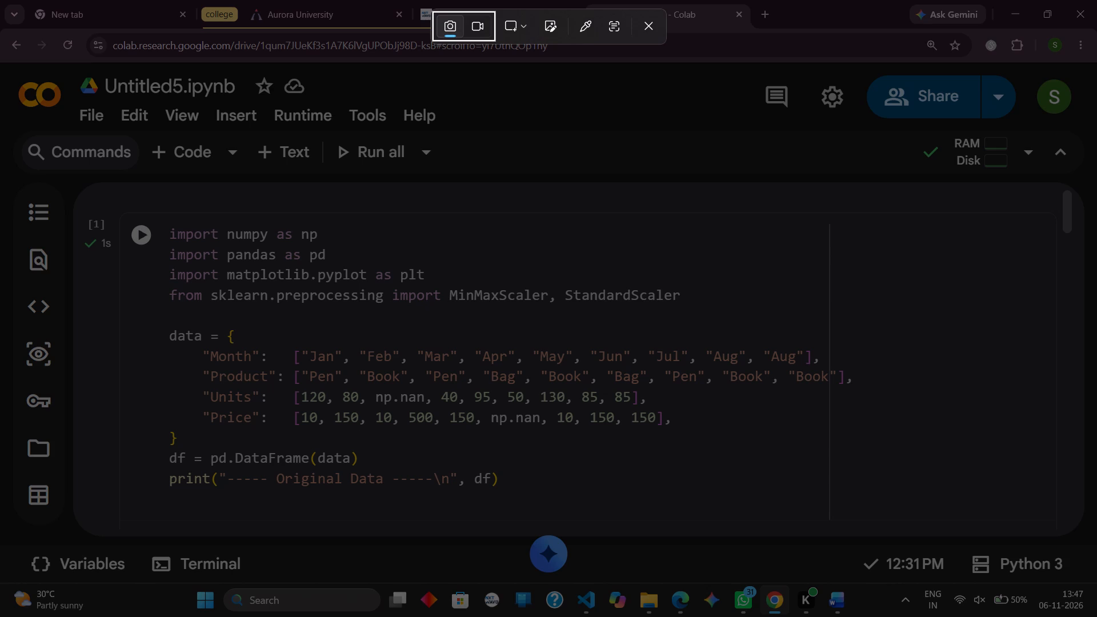
left_click(21, 154)
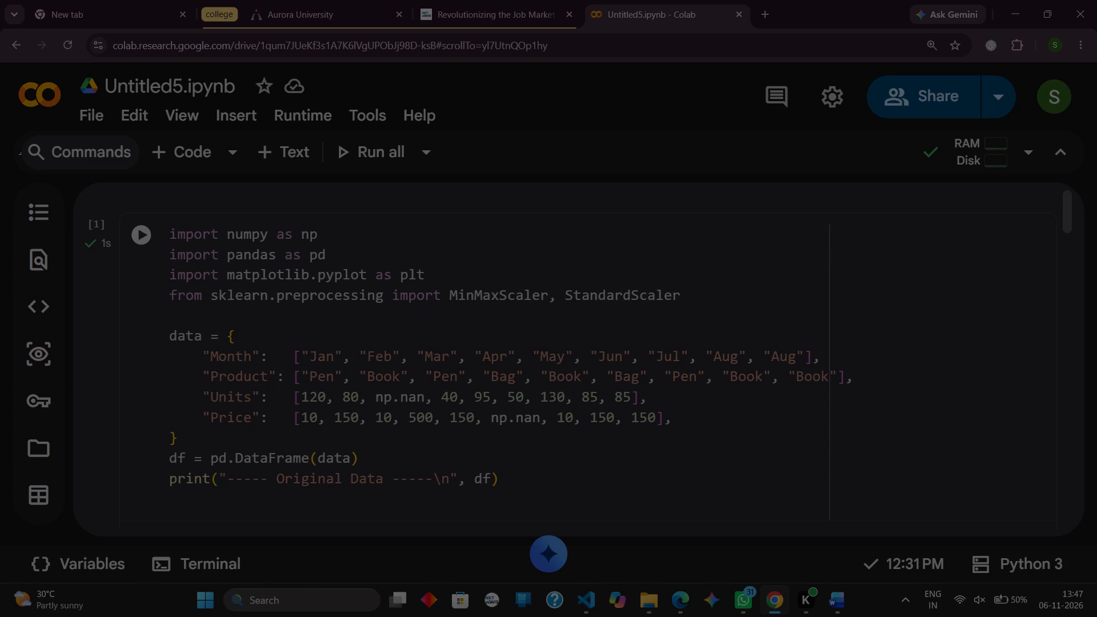
left_click(8, 131)
left_click_drag(3, 131, 9, 131)
left_click_drag(9, 131, 1091, 555)
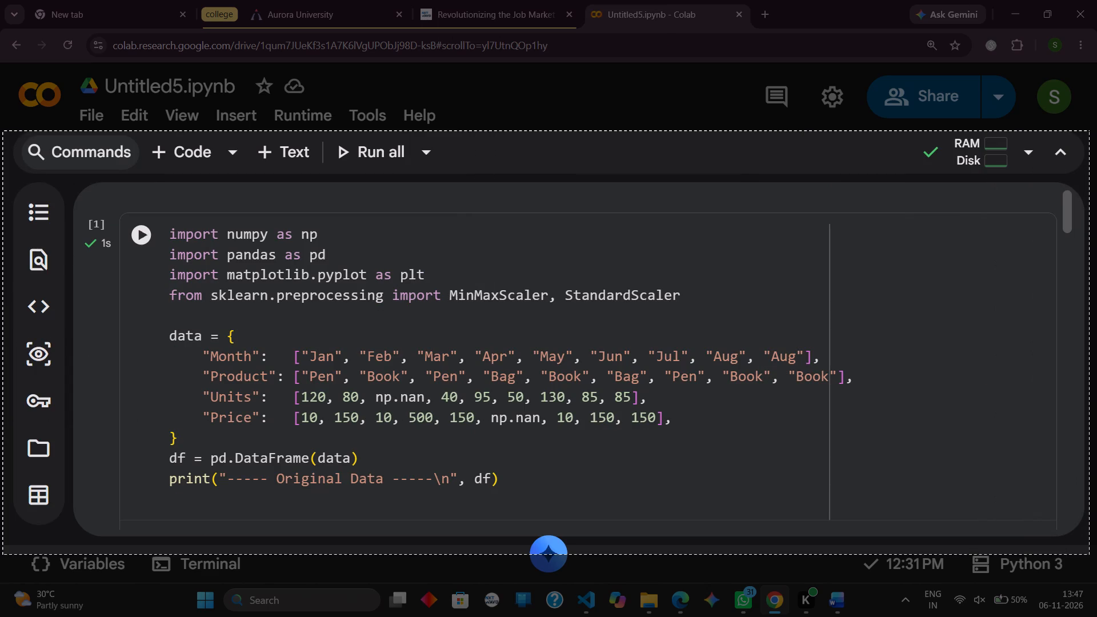
left_click_drag(1091, 555, 1096, 548)
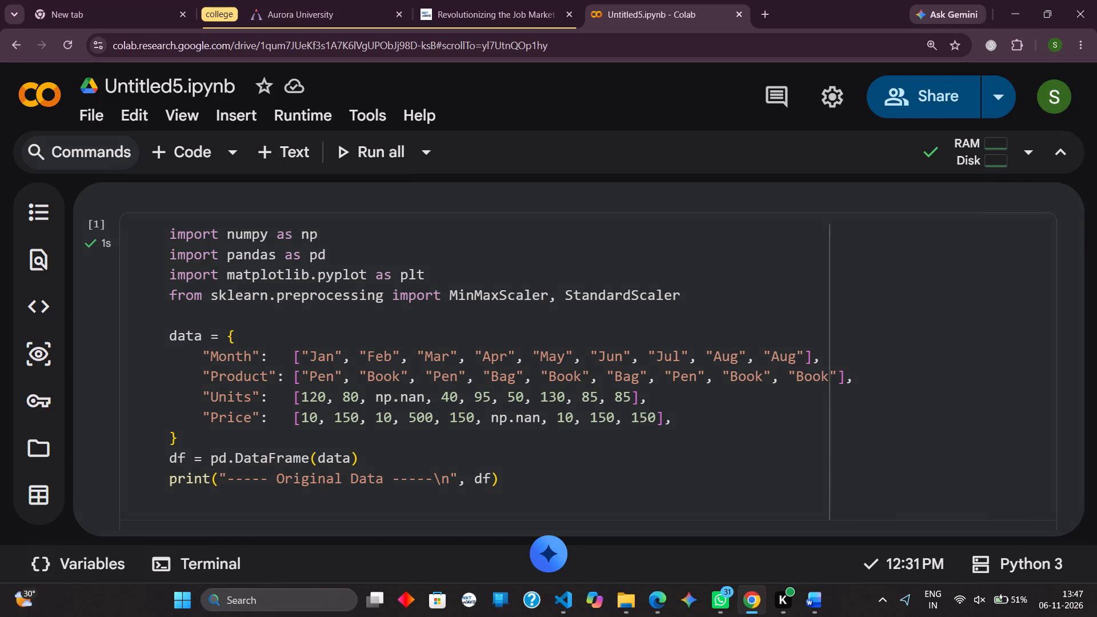
Switch to the FDS-LAB-3 Word document and enable editing.
left_click(799, 491)
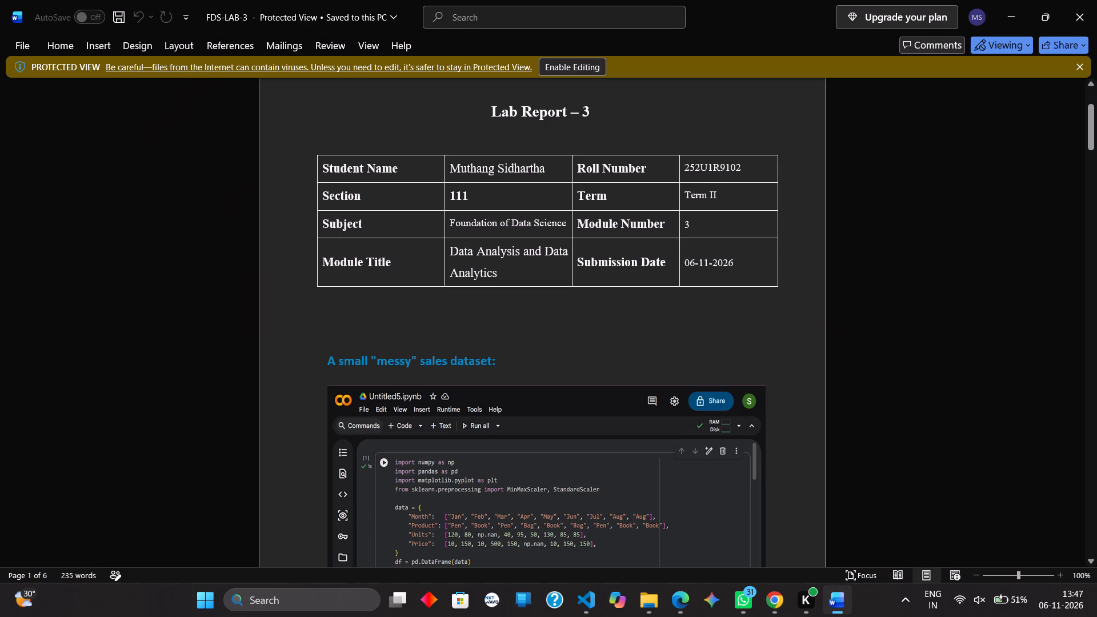
scroll(636, 358, "down", 1)
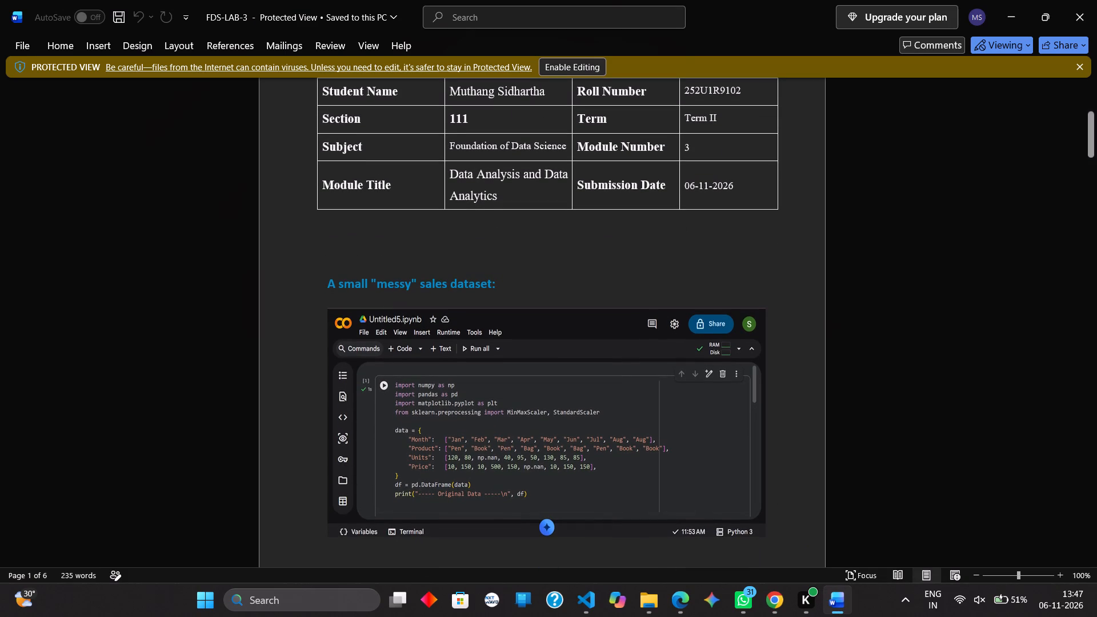
left_click(578, 74)
Replace the code screenshot under 'A small "messy" sales dataset' with the new capture and stretch it taller.
scroll(601, 192, "down", 1)
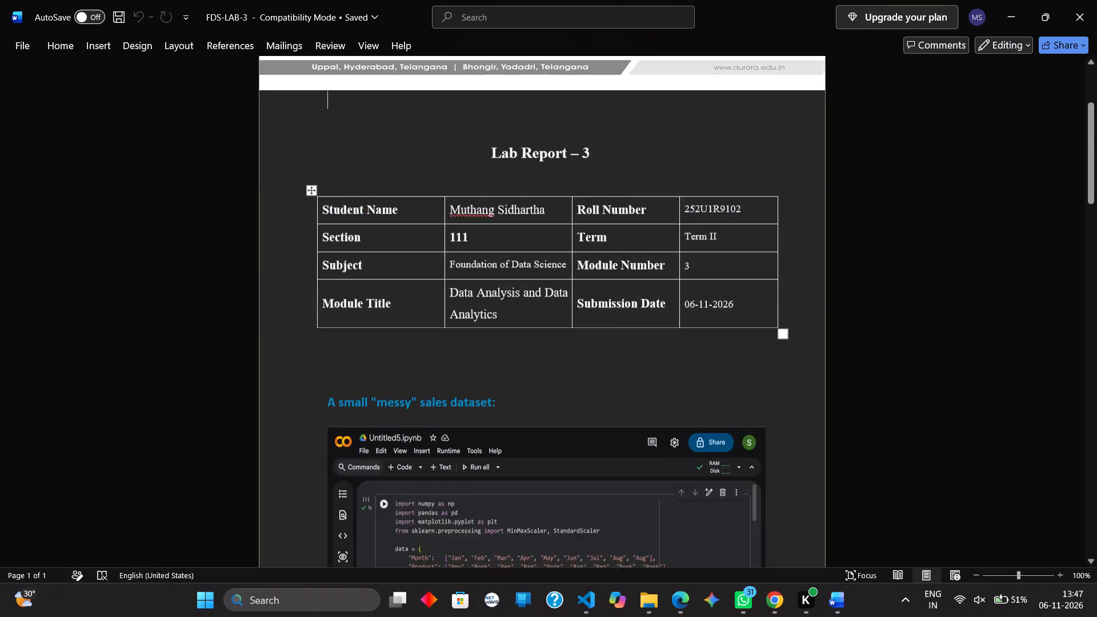
scroll(601, 192, "down", 1)
left_click(579, 255)
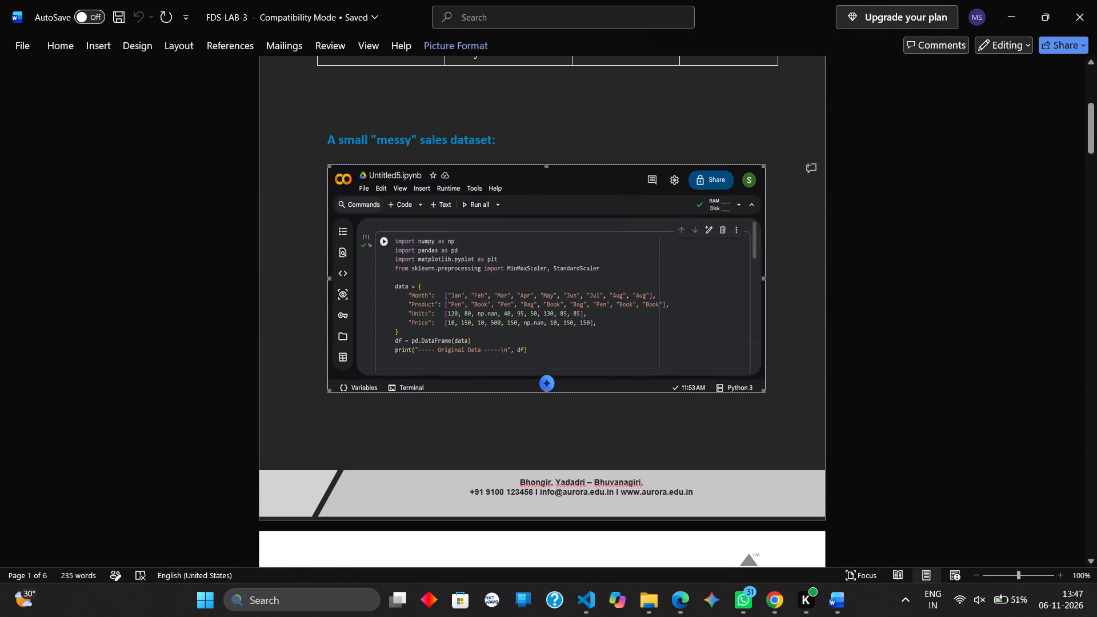
key("BackSpace")
key("ctrl+v")
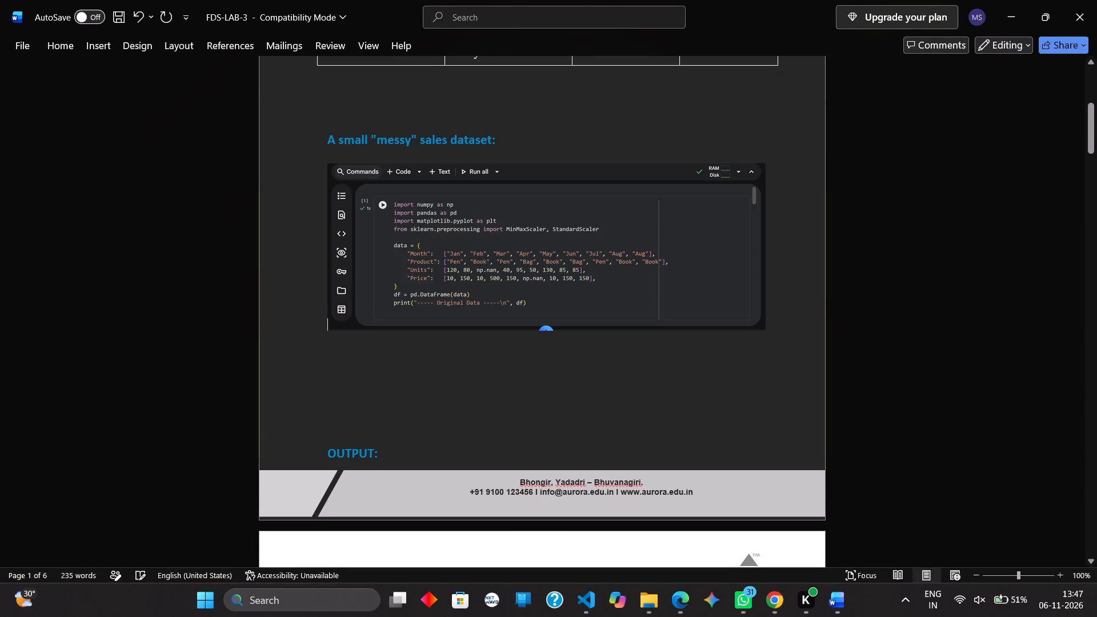
left_click(578, 229)
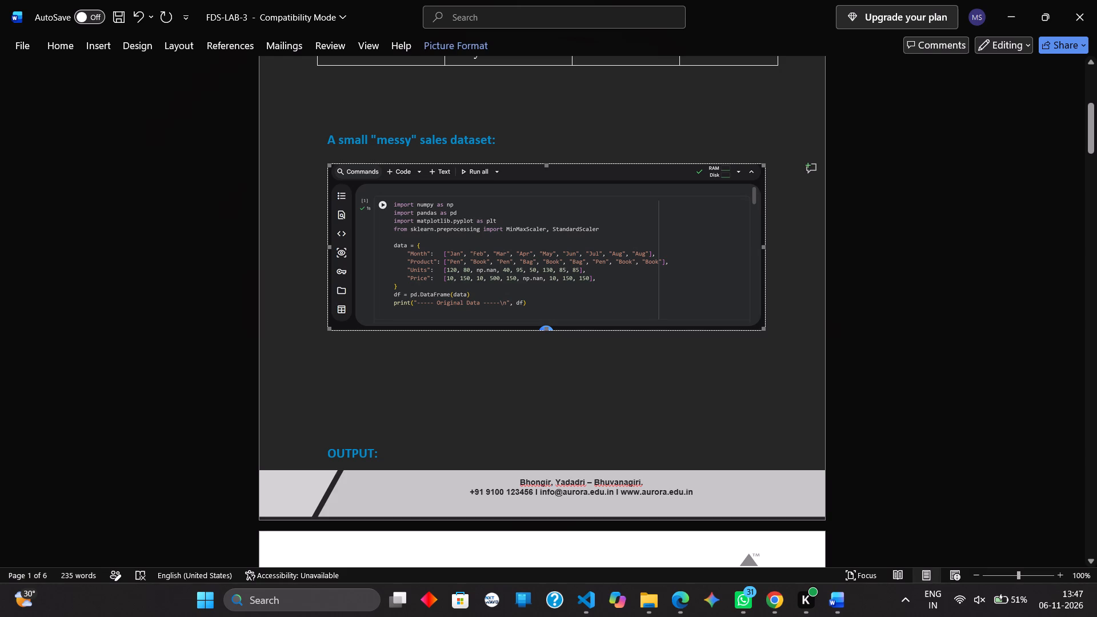
left_click_drag(548, 328, 550, 387)
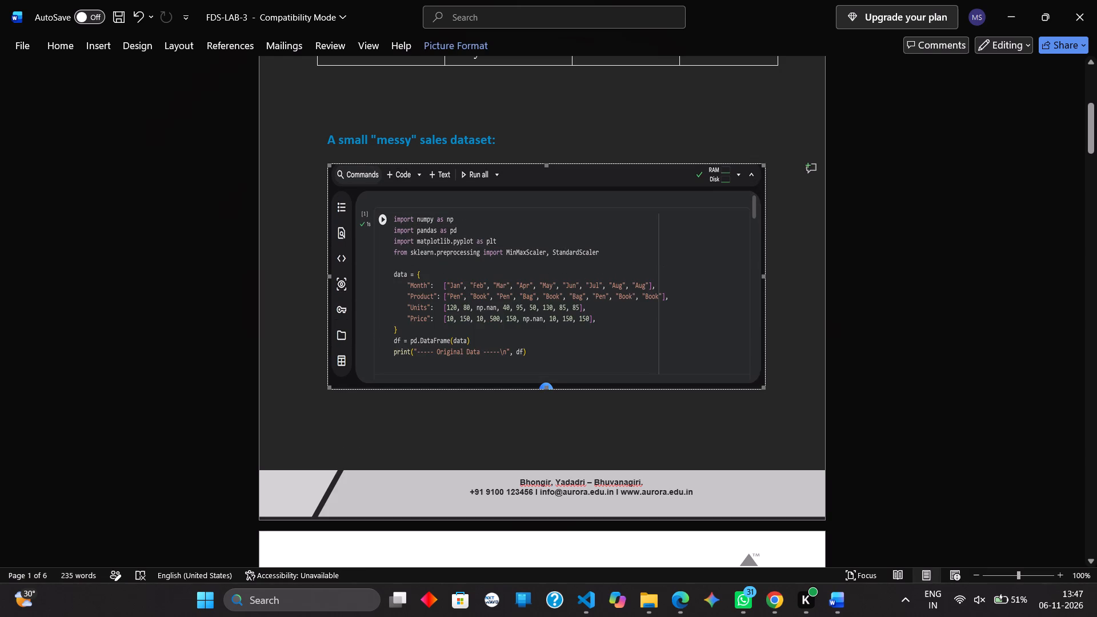
Select the picture under OUTPUT on page 2, then switch to Chrome and capture the notebook's Original Data output at 175% zoom, including the Commands bar.
scroll(550, 387, "down", 4)
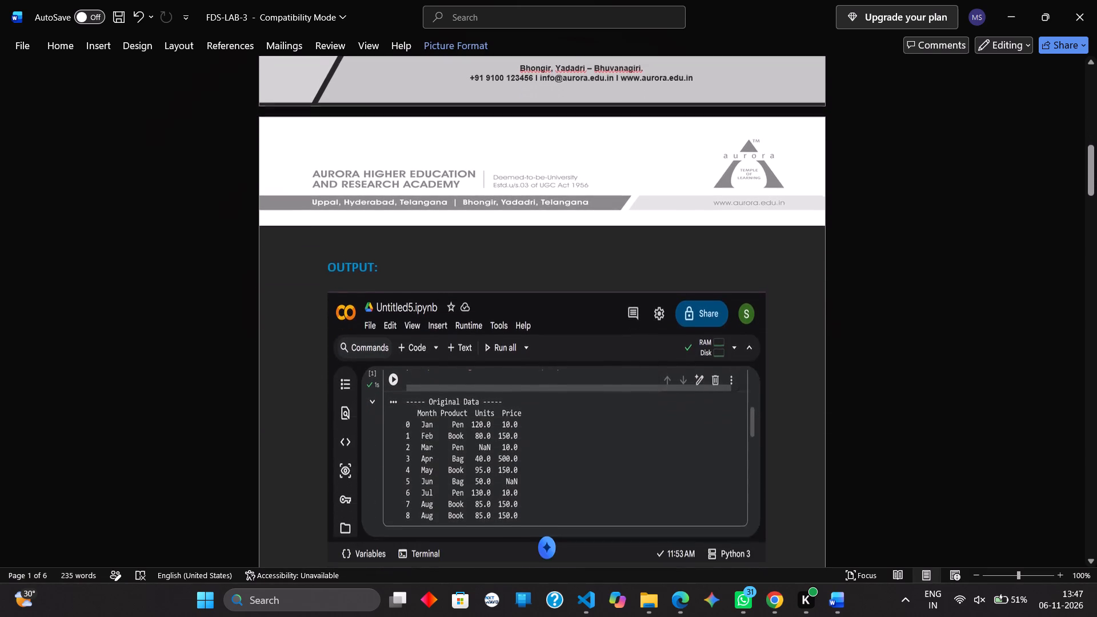
scroll(550, 387, "down", 1)
left_click(551, 343)
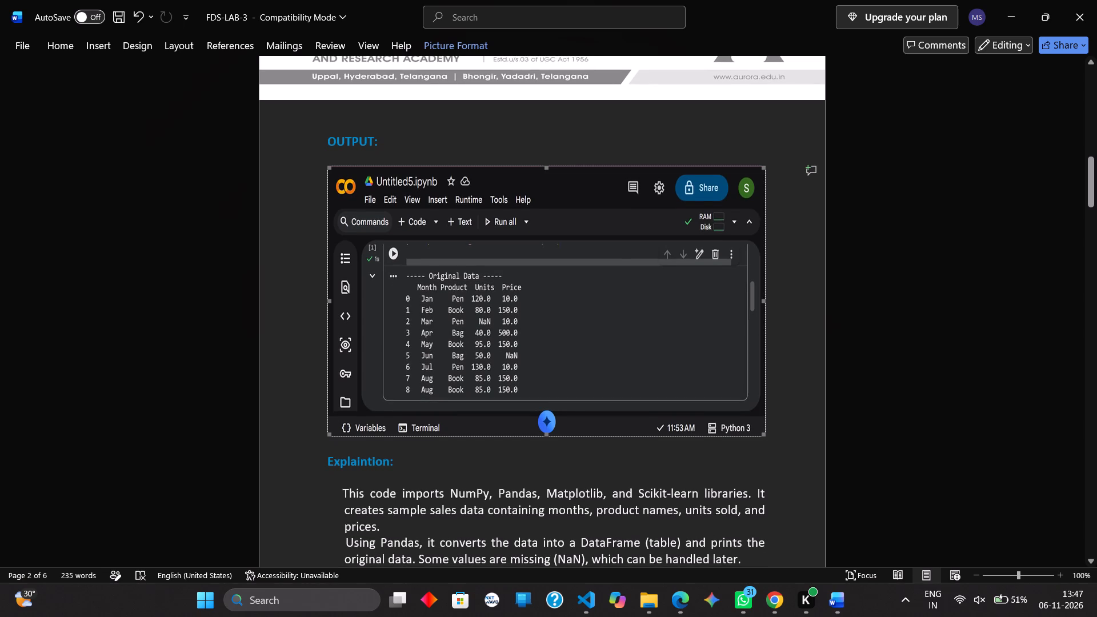
left_click(766, 552)
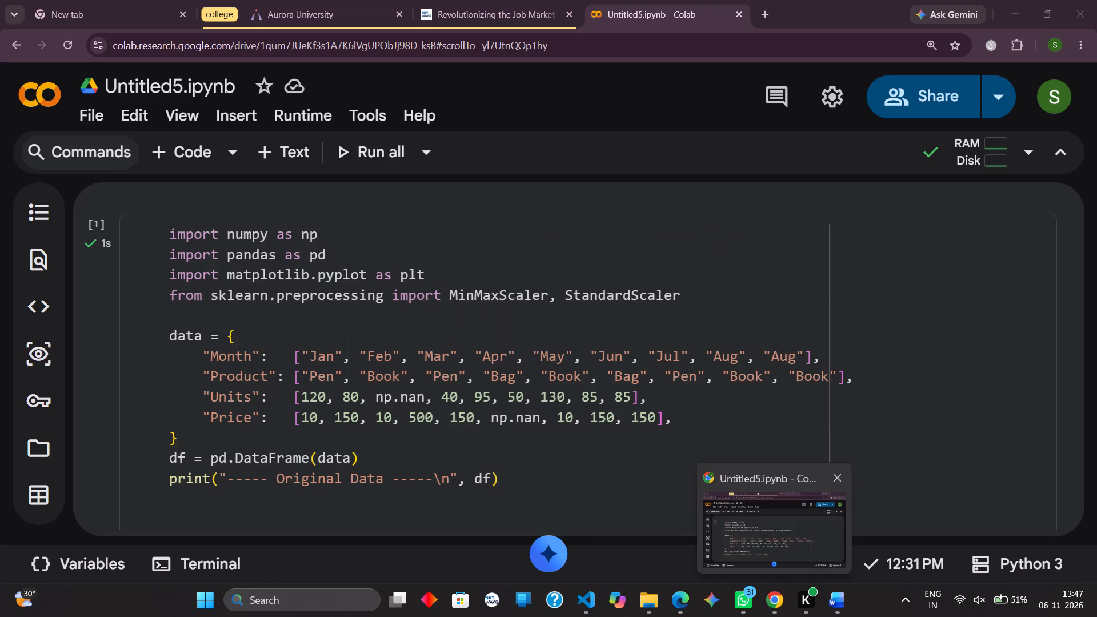
scroll(698, 400, "down", 3)
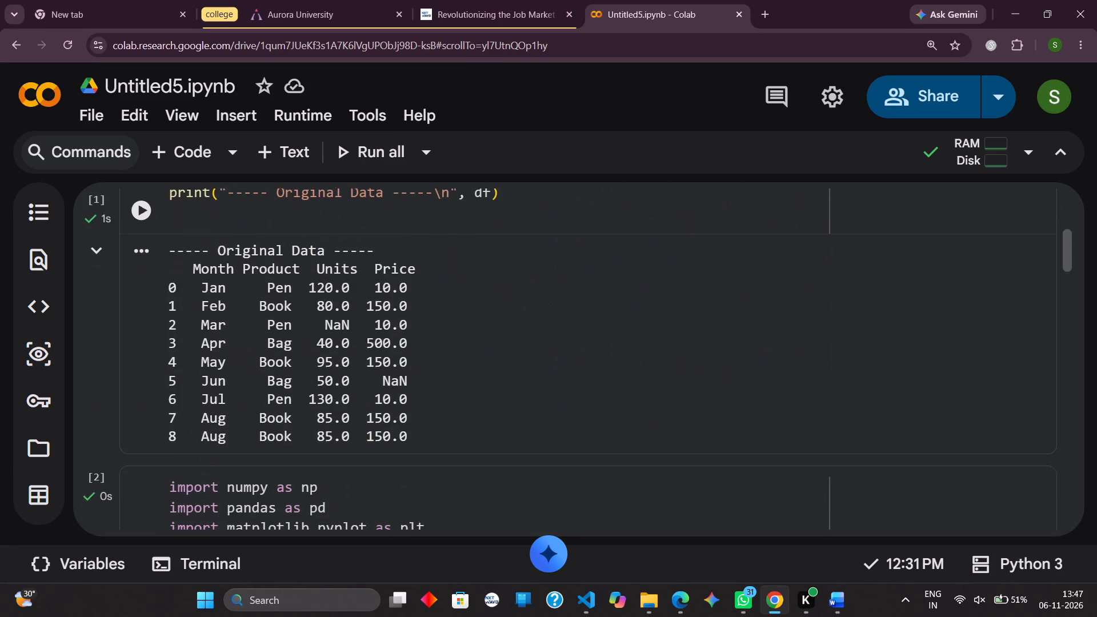
key("ctrl+plus")
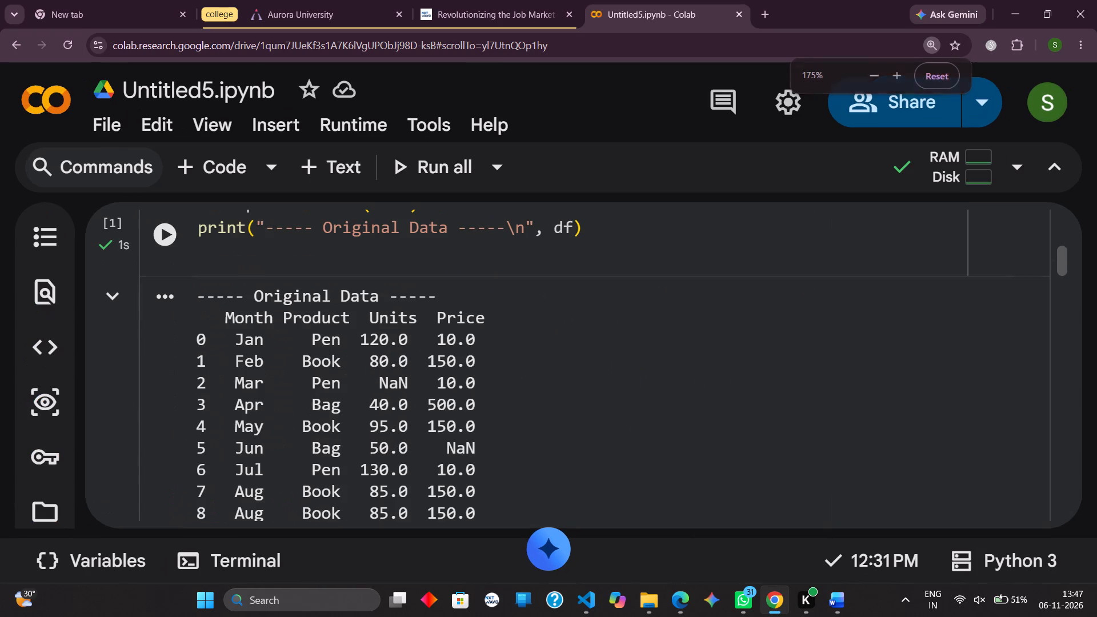
scroll(686, 400, "down", 2)
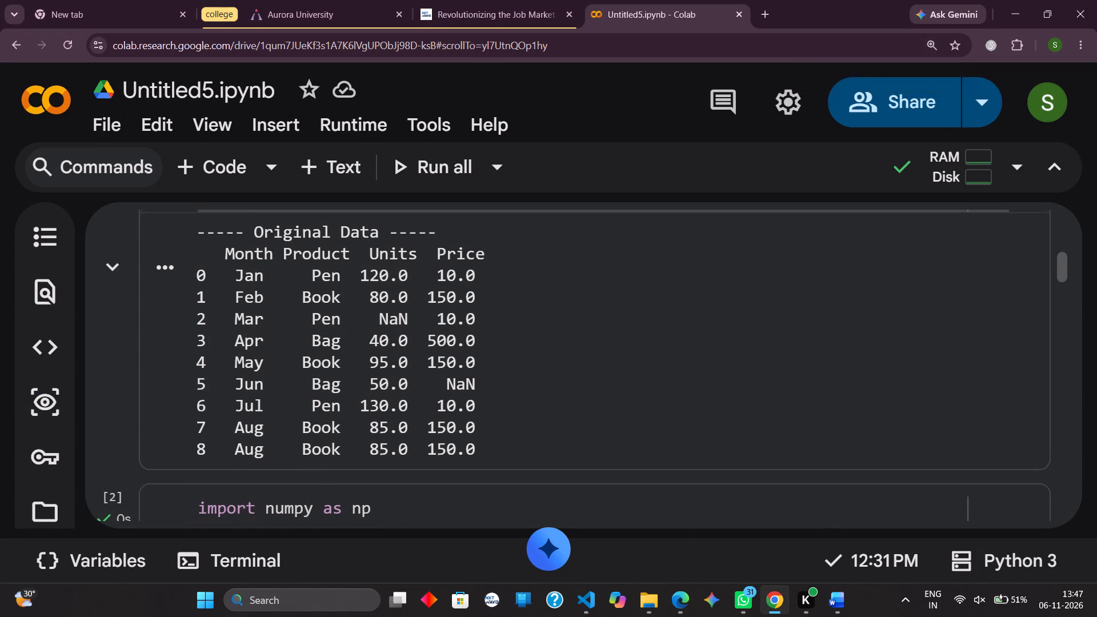
scroll(686, 400, "down", 1)
scroll(683, 403, "up", 1)
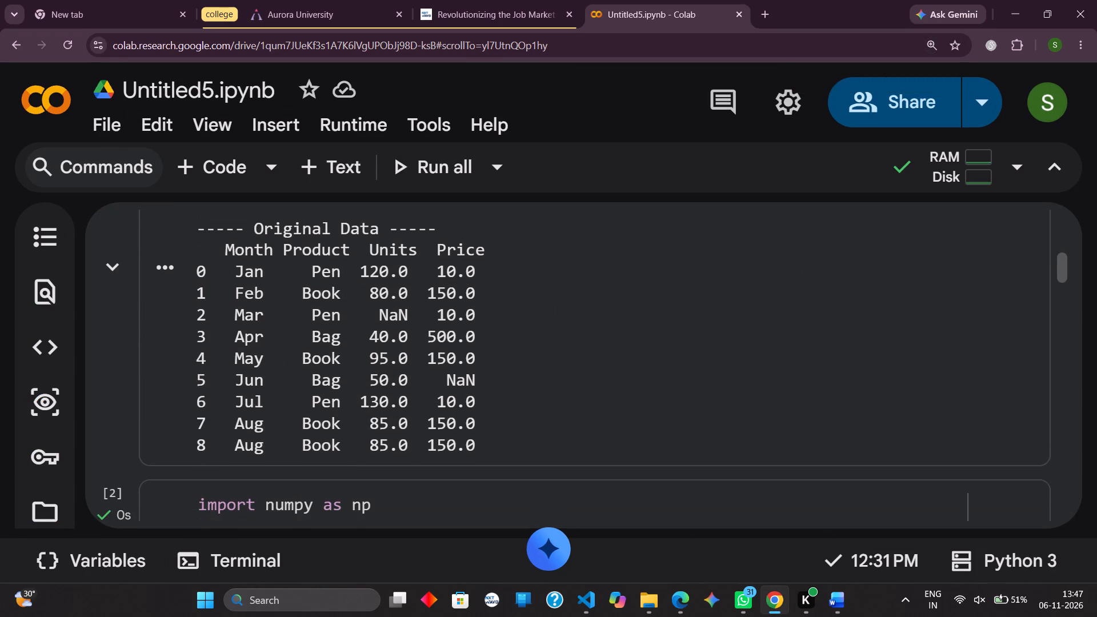
scroll(680, 410, "up", 1)
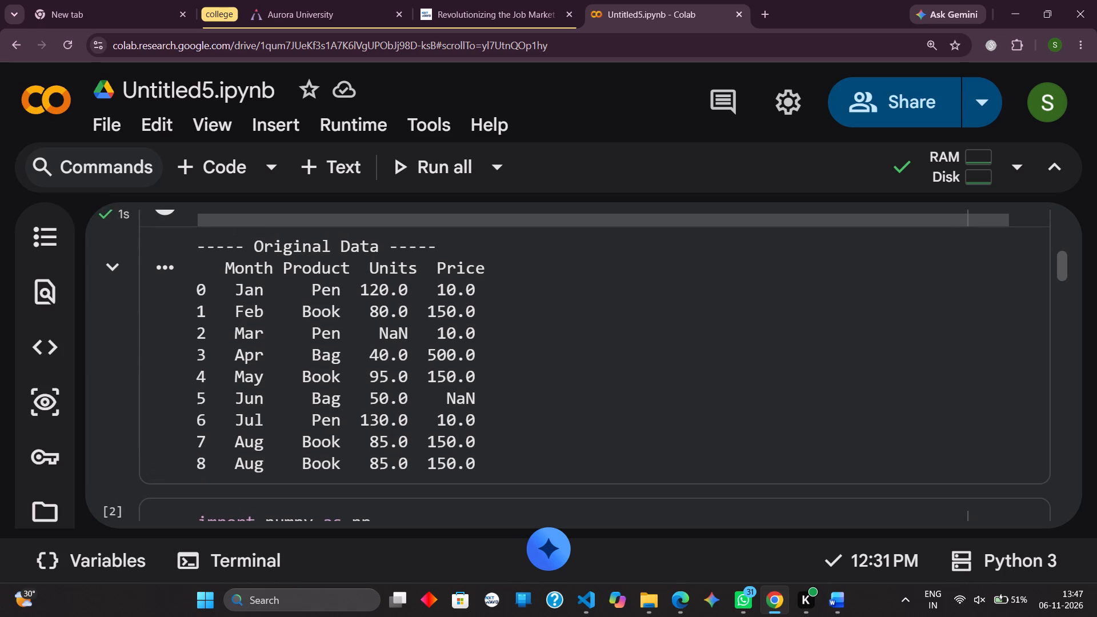
key("Print")
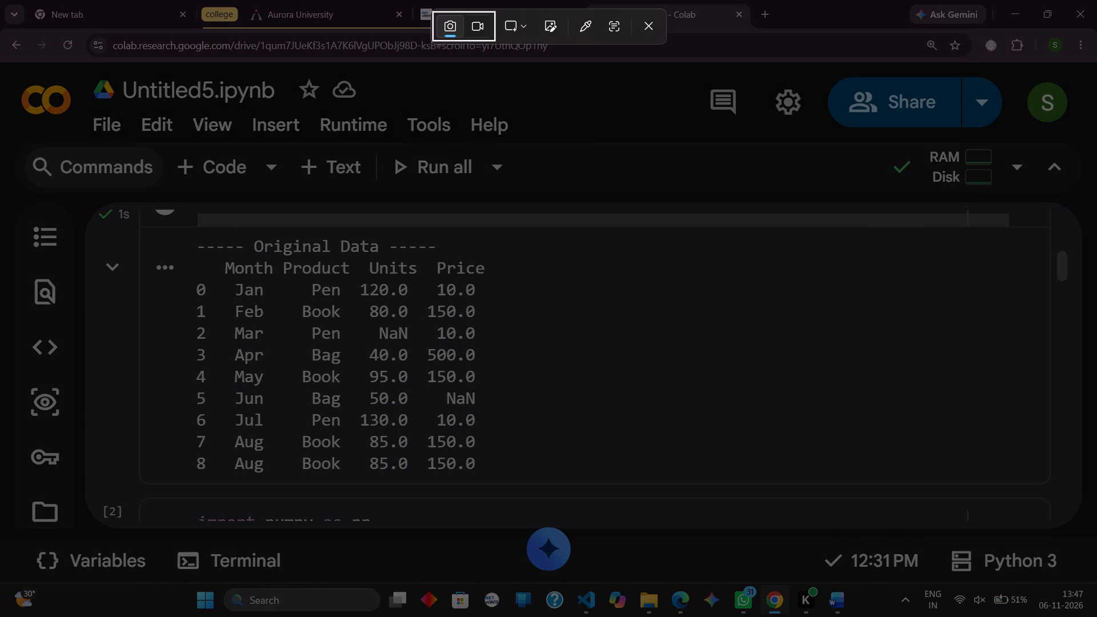
left_click_drag(5, 141, 1096, 525)
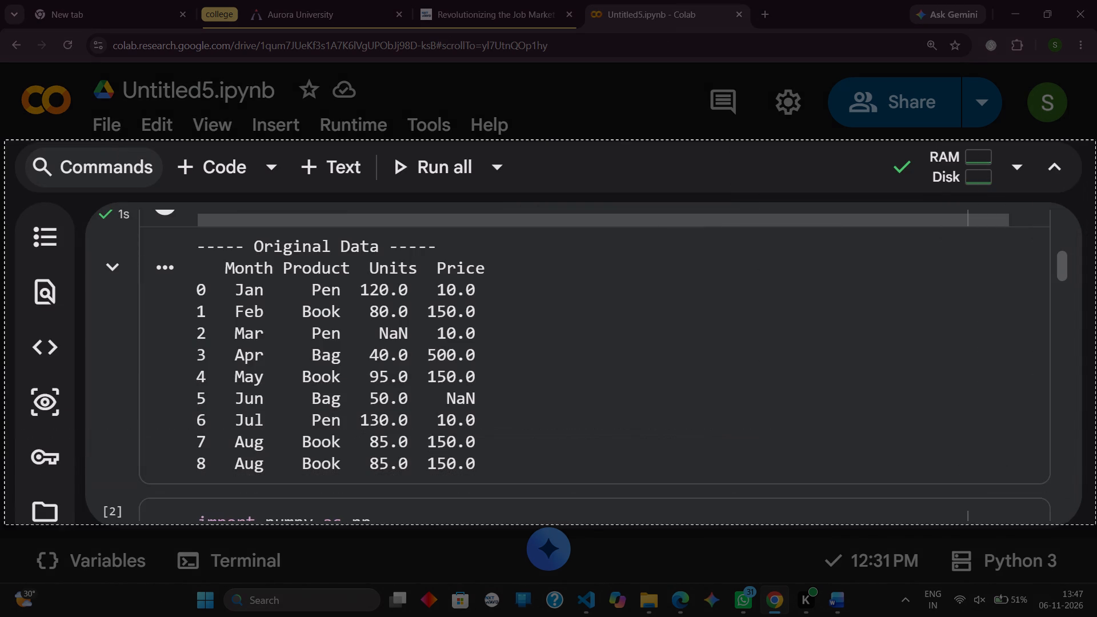
left_click_drag(1096, 525, 1094, 544)
Return to Word, replace the selected OUTPUT picture with the new capture, and stretch it taller above the Explaintion heading.
left_click(830, 526)
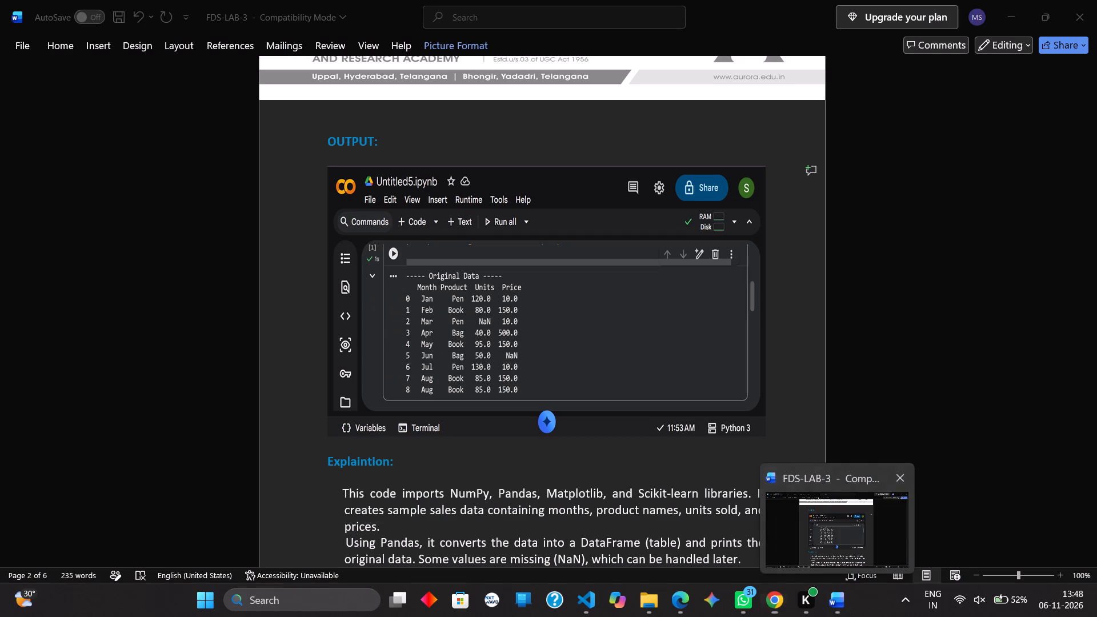
key("BackSpace")
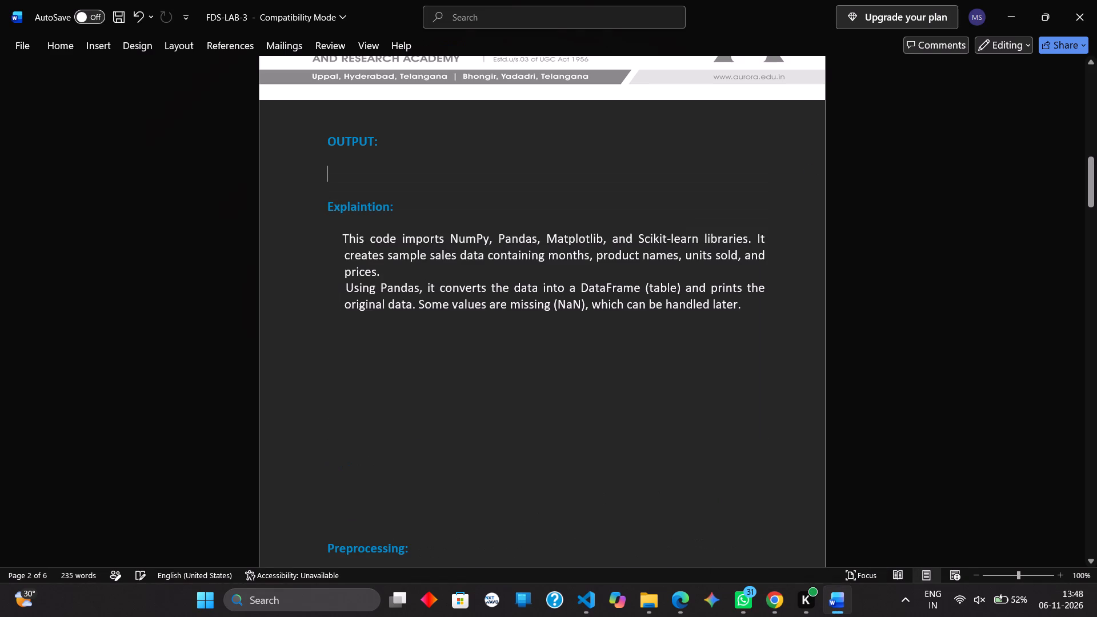
key("ctrl+v")
left_click(561, 309)
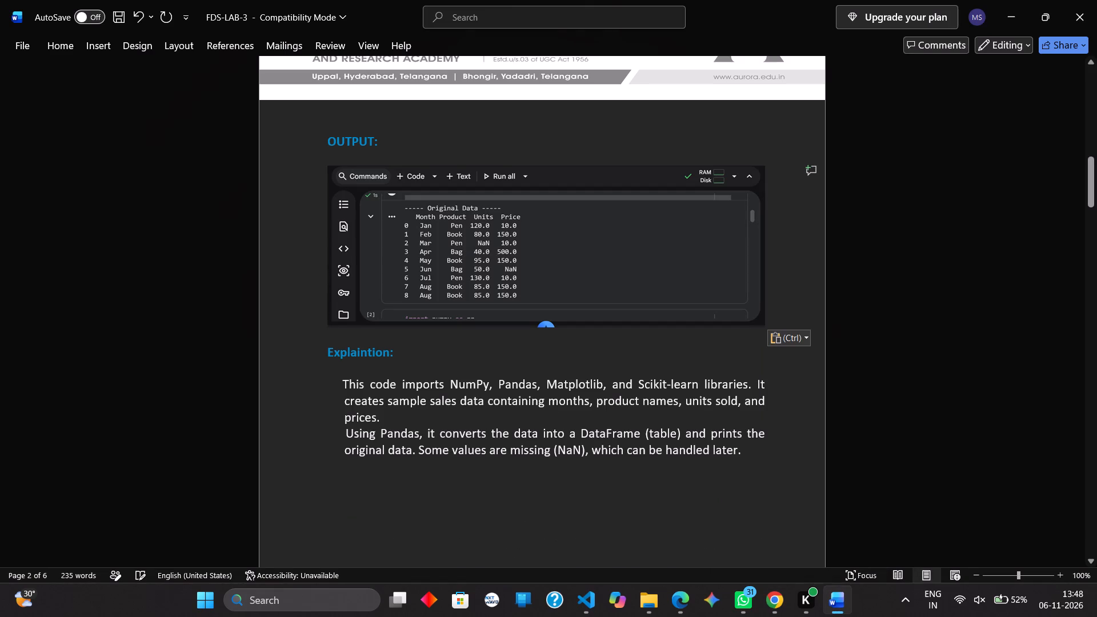
left_click_drag(546, 324, 547, 380)
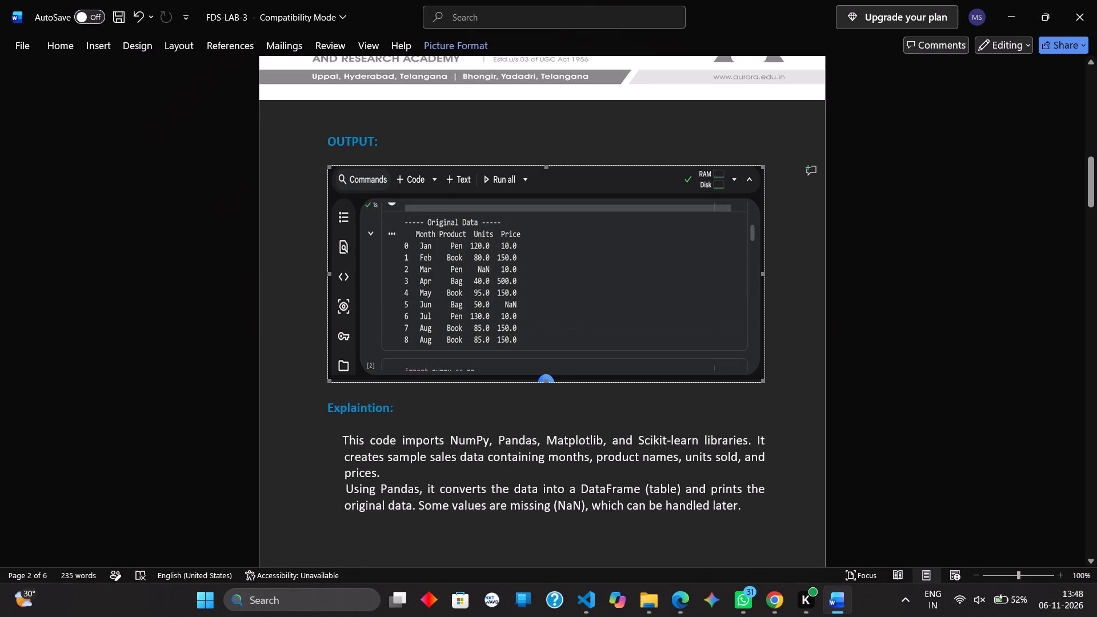
left_click_drag(548, 382, 548, 409)
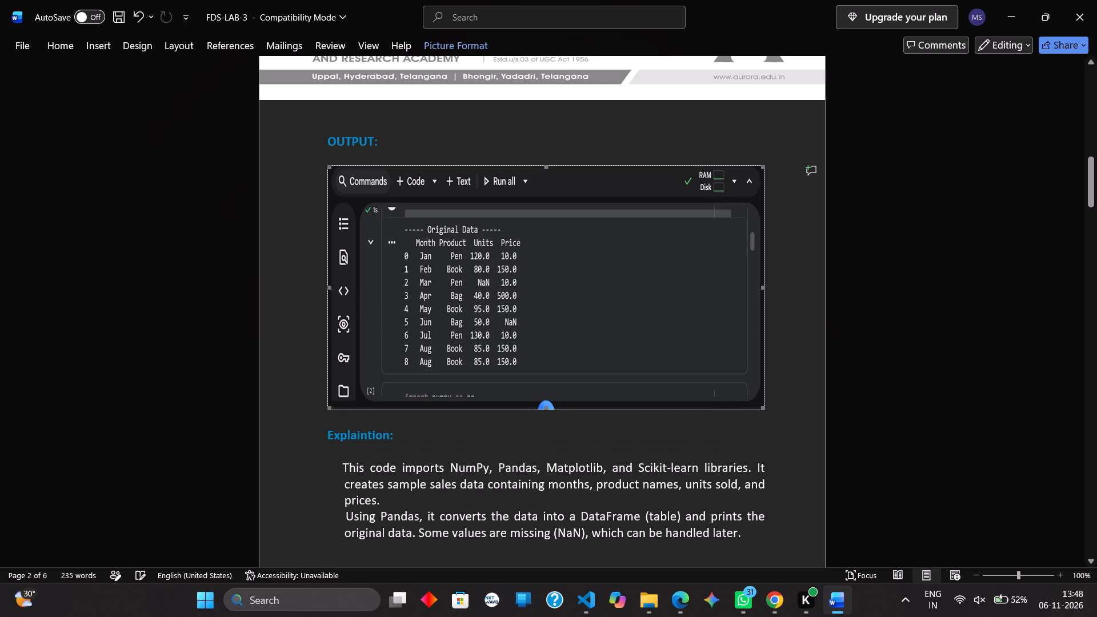
Select the code picture under Preprocessing on page 3, then switch to Chrome and capture the notebook's cell [2] code, including the Commands bar.
scroll(548, 409, "down", 2)
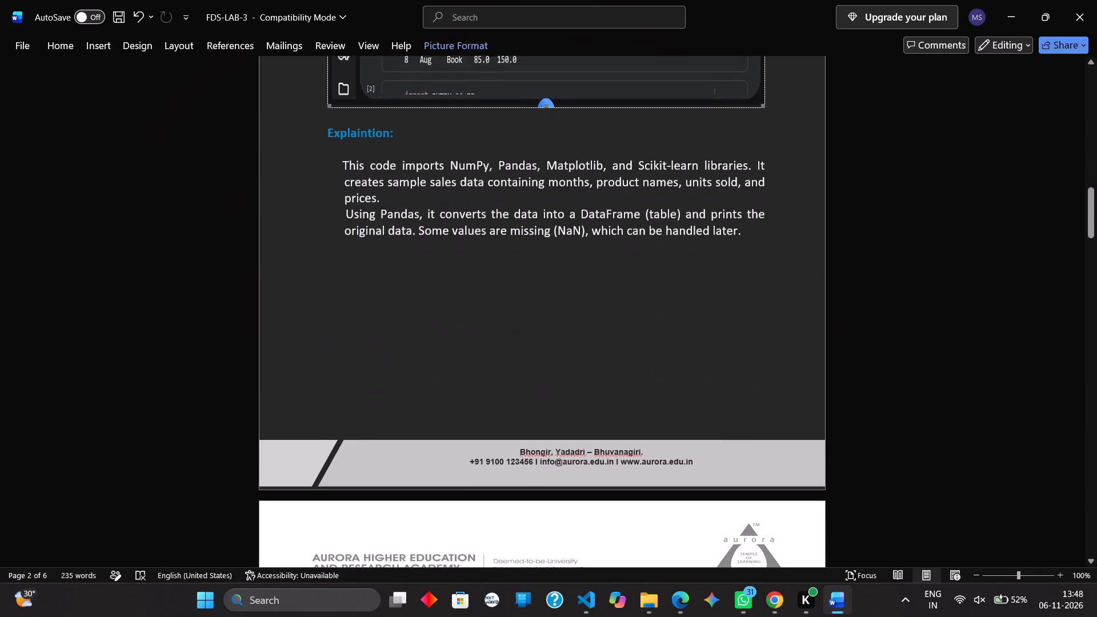
scroll(548, 409, "down", 1)
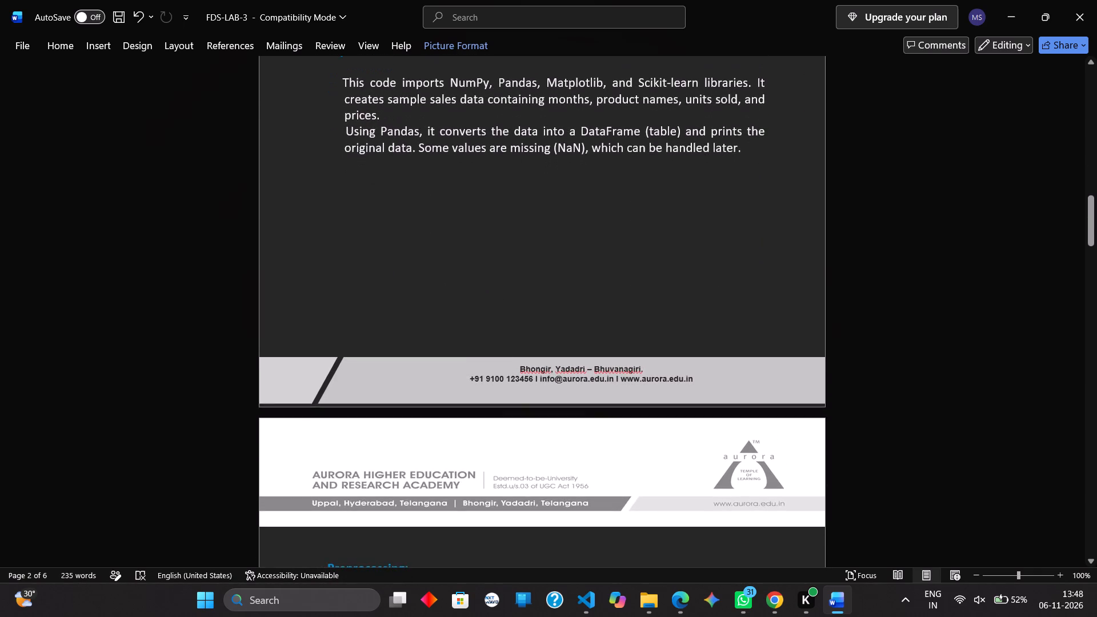
scroll(548, 409, "down", 3)
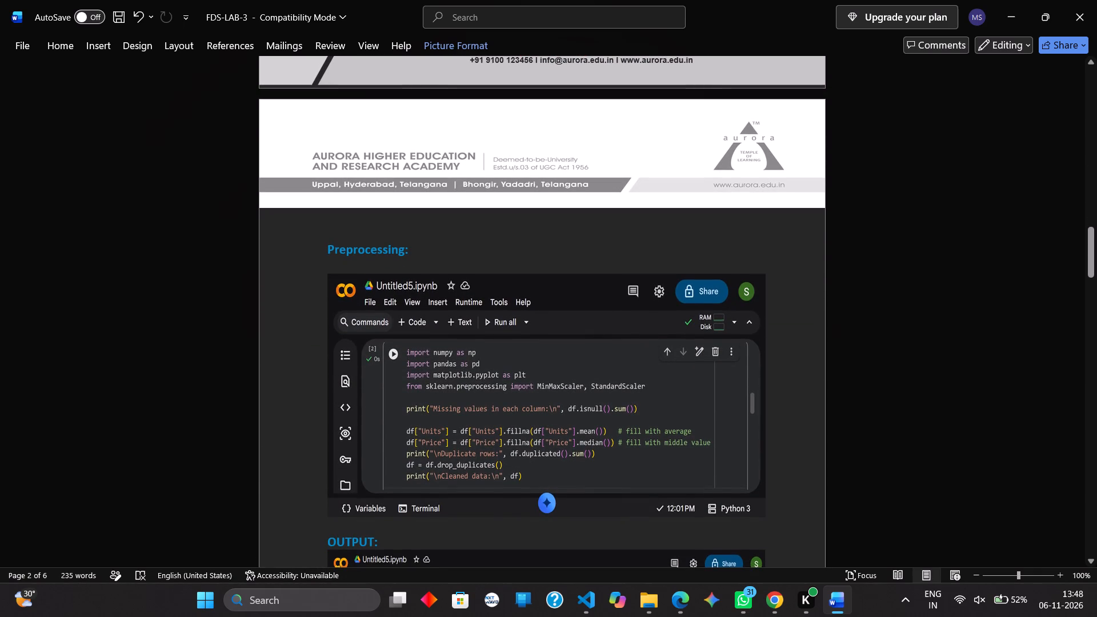
scroll(548, 409, "down", 2)
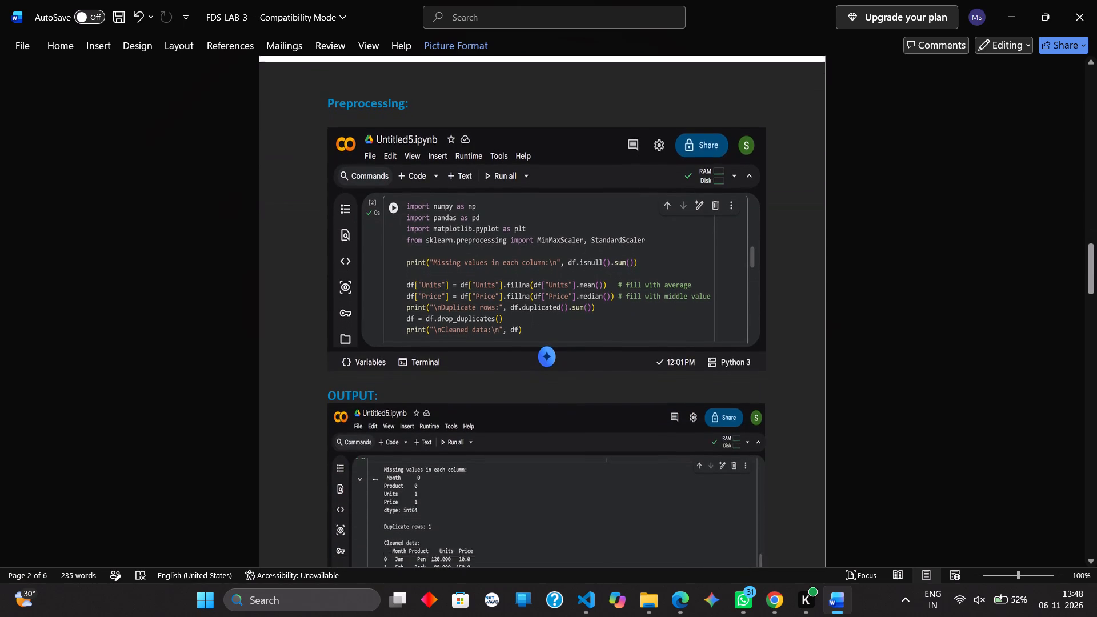
scroll(548, 409, "down", 1)
left_click(539, 301)
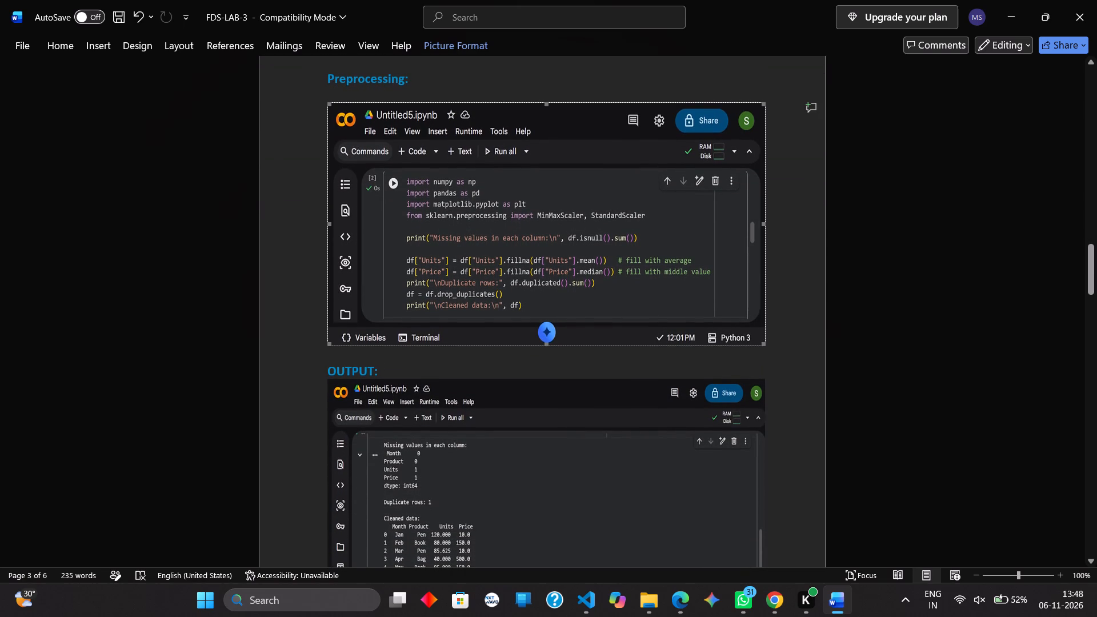
left_click(776, 538)
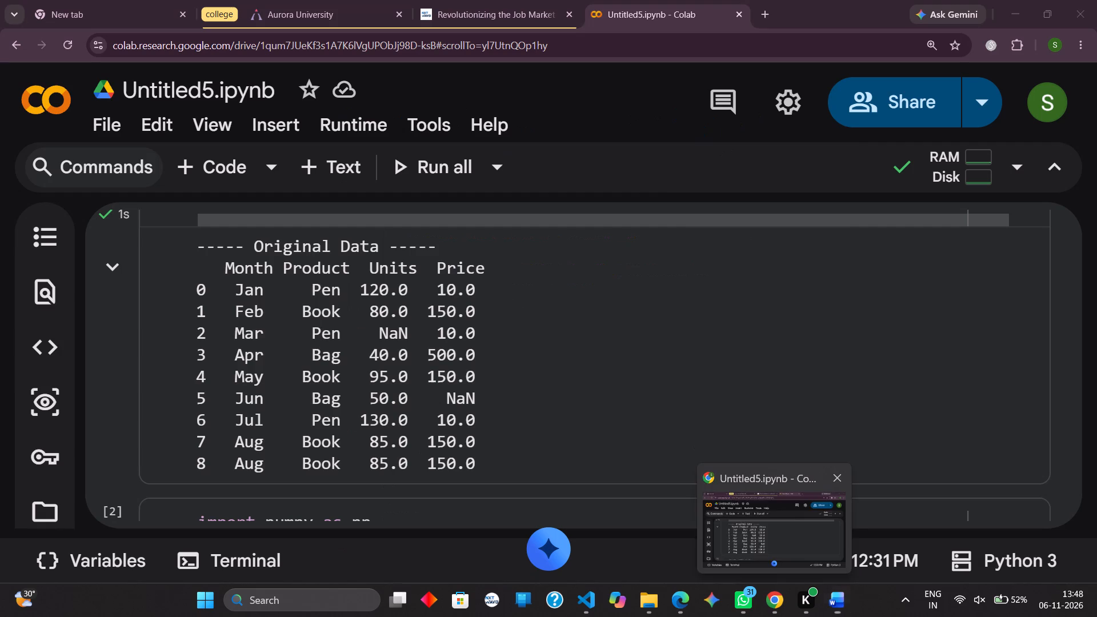
scroll(669, 406, "down", 2)
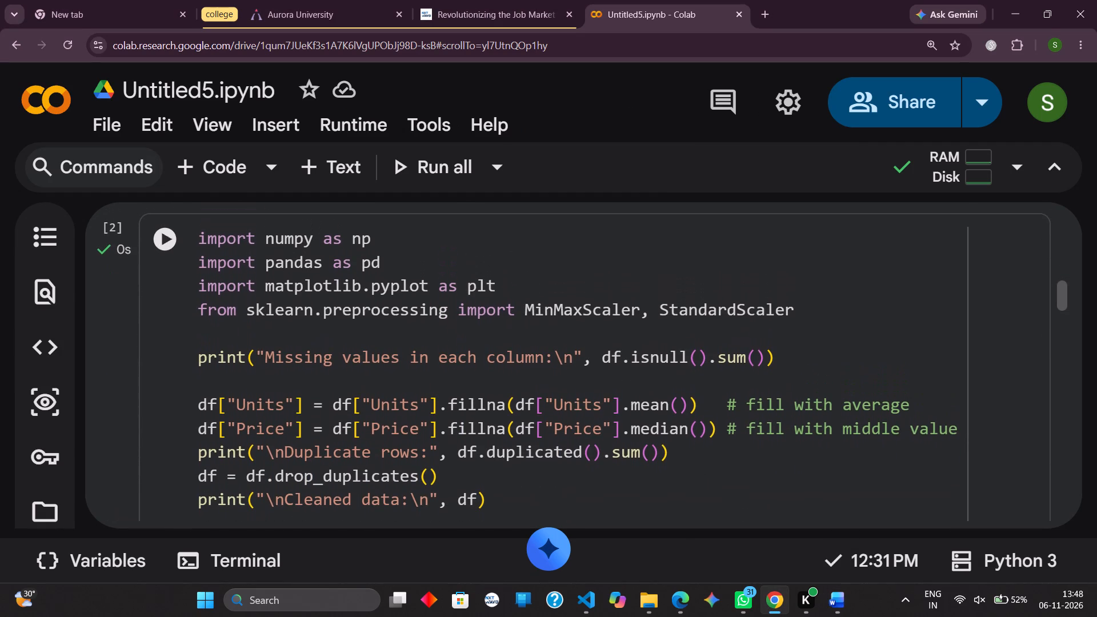
key("Delete")
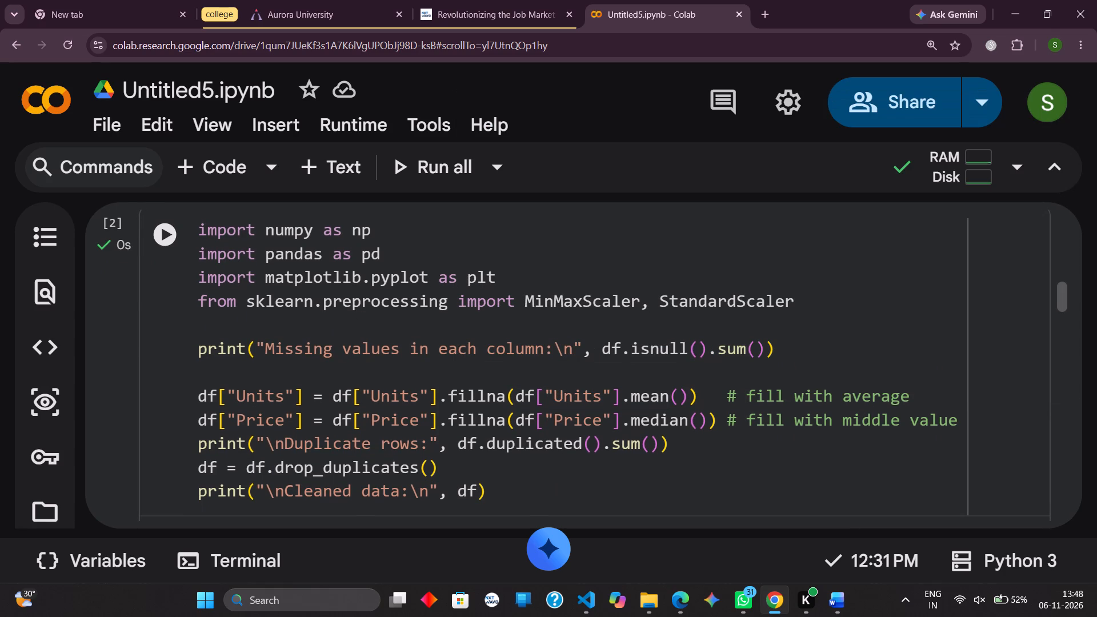
key("Print")
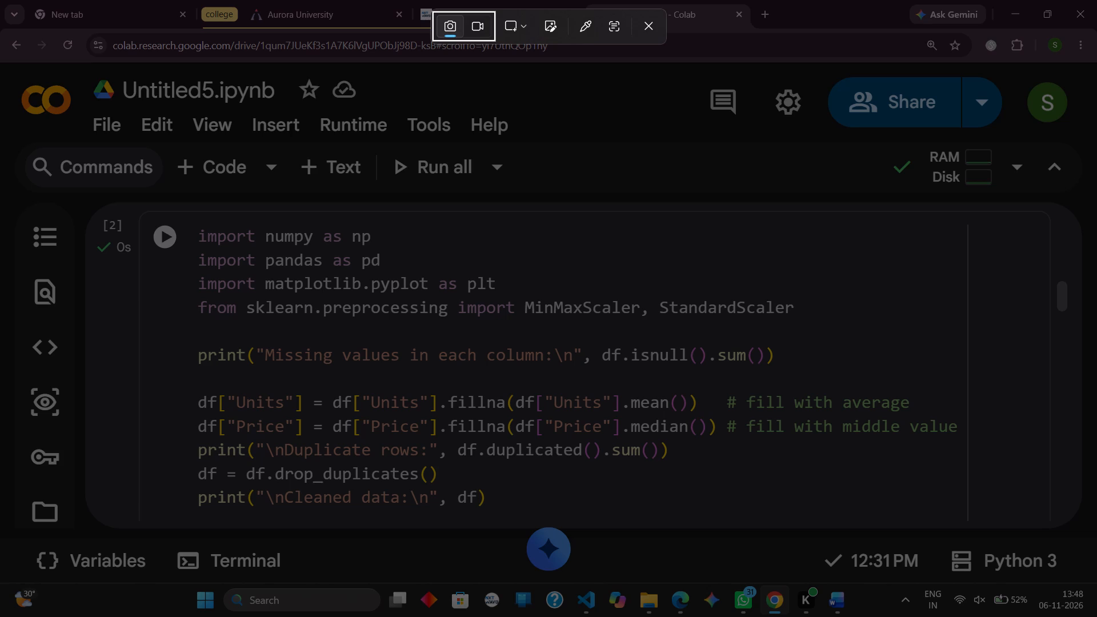
left_click_drag(3, 142, 878, 419)
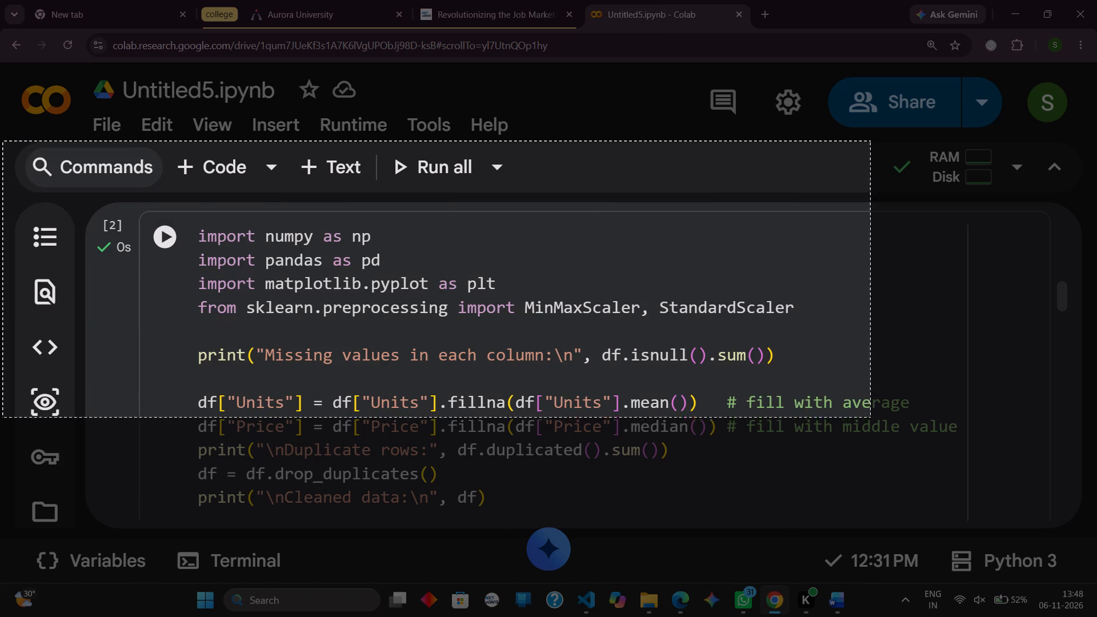
left_click_drag(878, 419, 1096, 541)
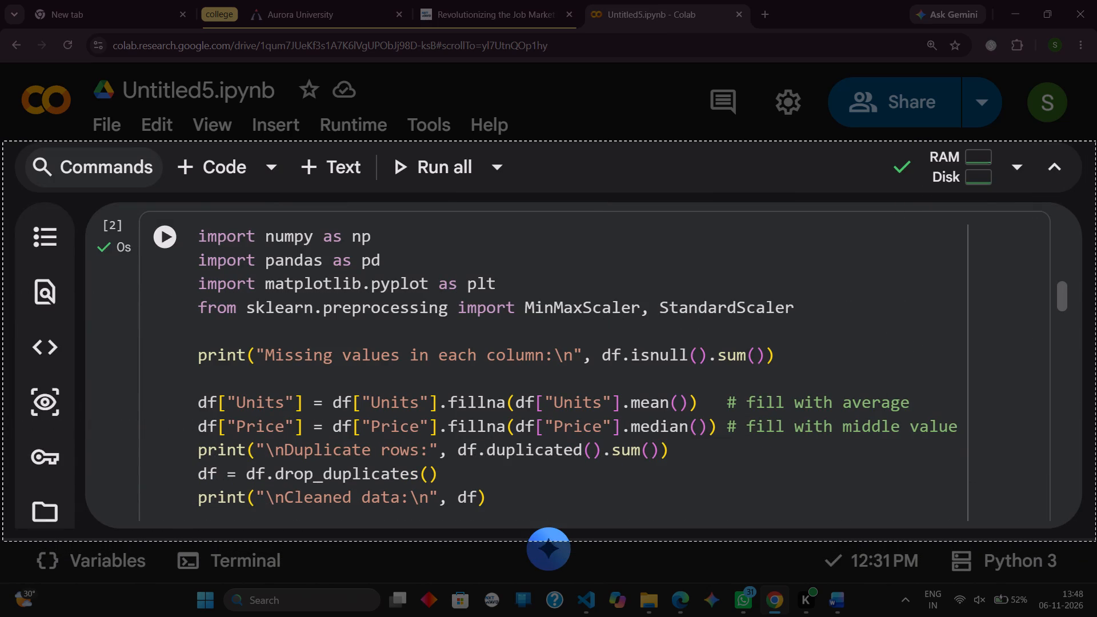
left_click_drag(1096, 541, 1096, 540)
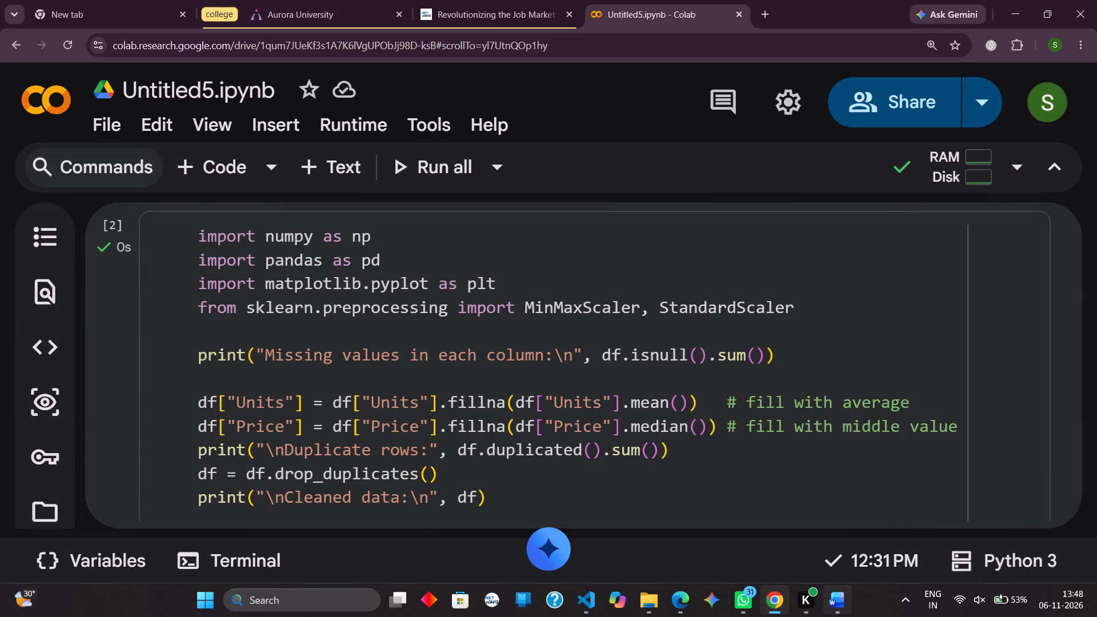
Return to Word, replace the selected Preprocessing picture with the new capture, and stretch it taller above the OUTPUT heading.
left_click(836, 548)
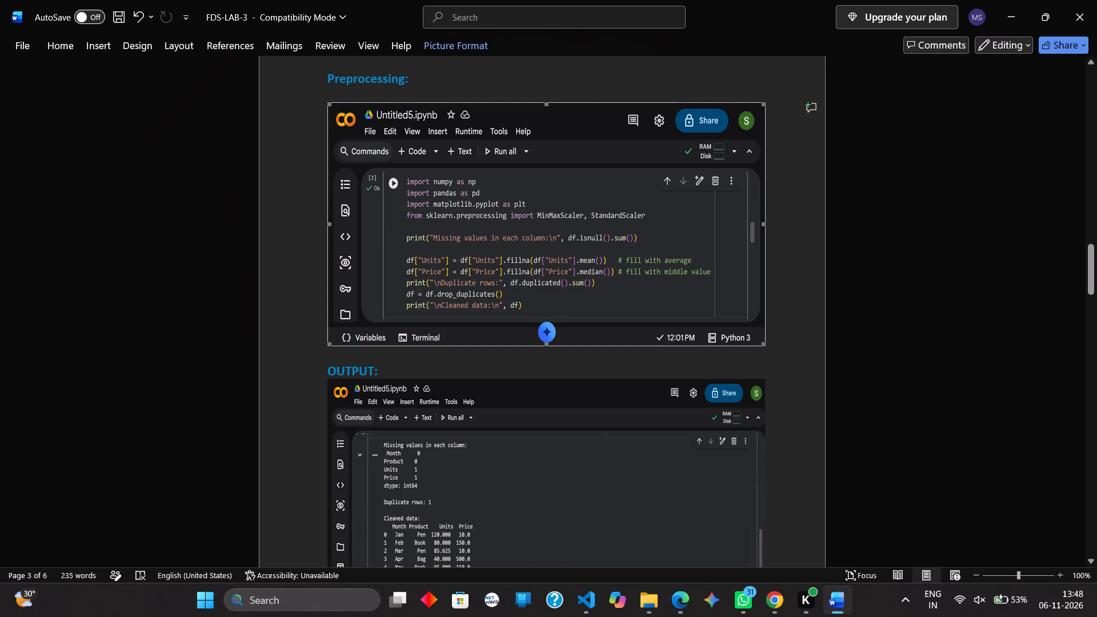
key("BackSpace")
key("ctrl+v")
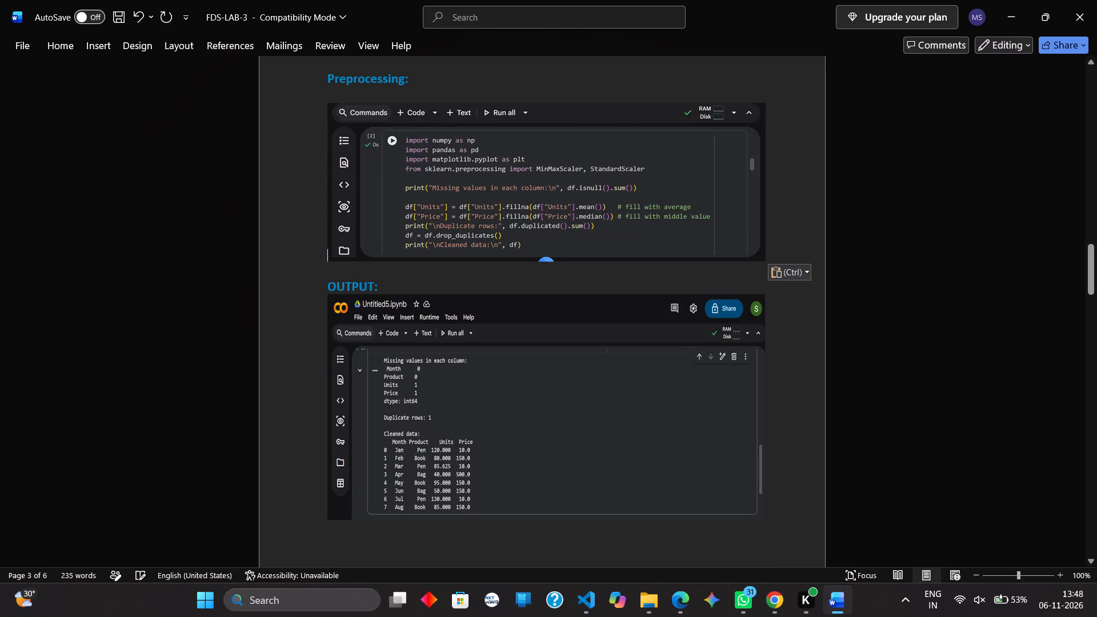
left_click(608, 242)
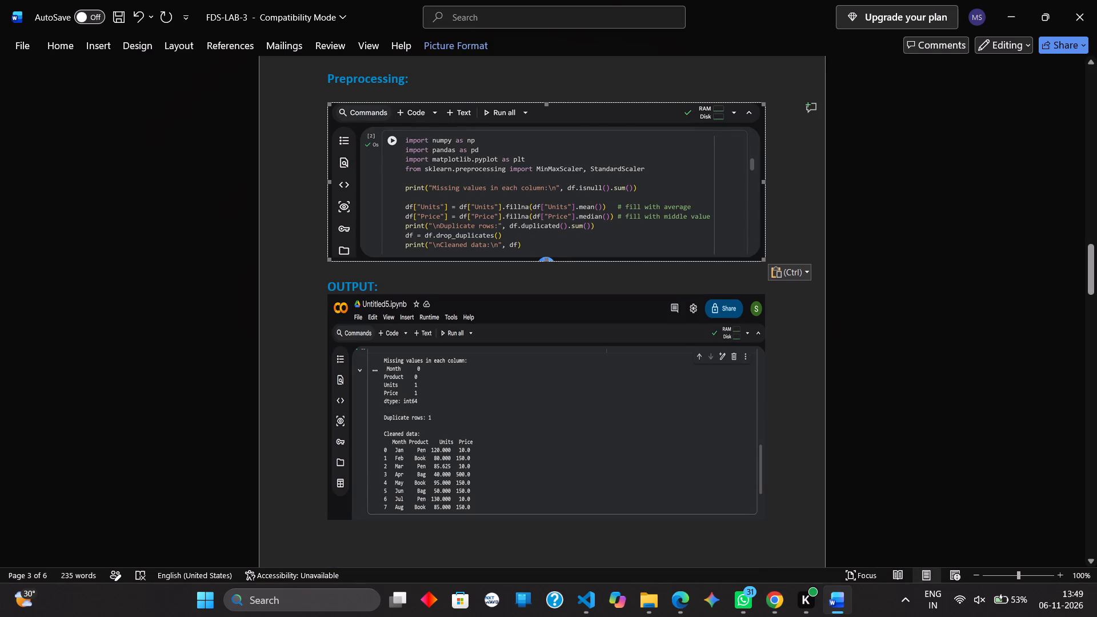
left_click_drag(546, 258, 551, 311)
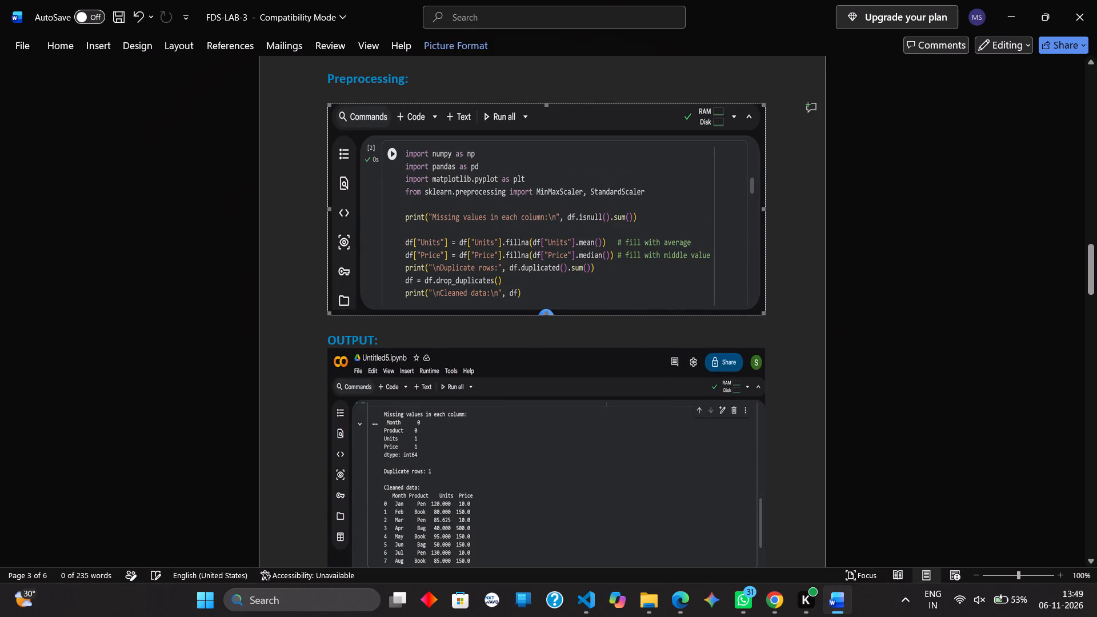
scroll(551, 311, "down", 1)
scroll(551, 311, "up", 1)
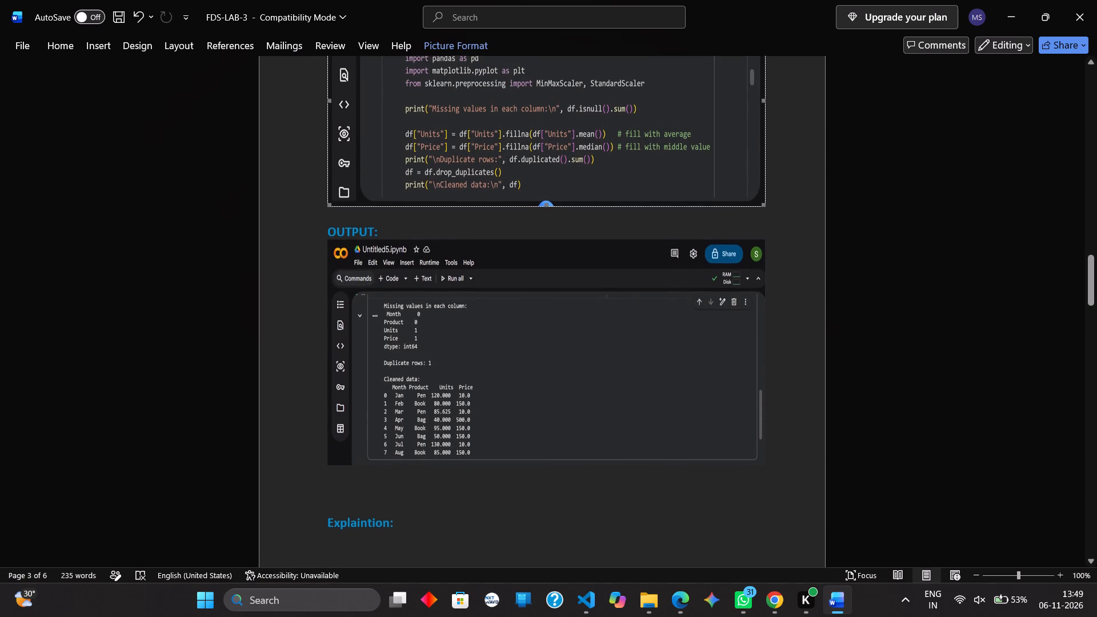
left_click_drag(545, 205, 546, 219)
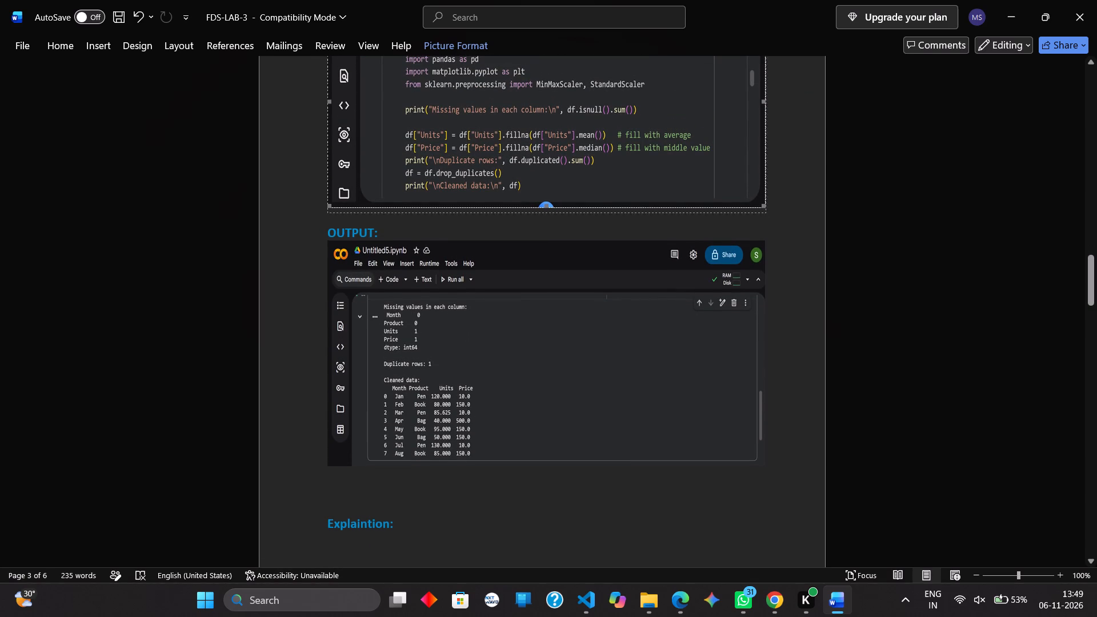
left_click_drag(546, 219, 547, 226)
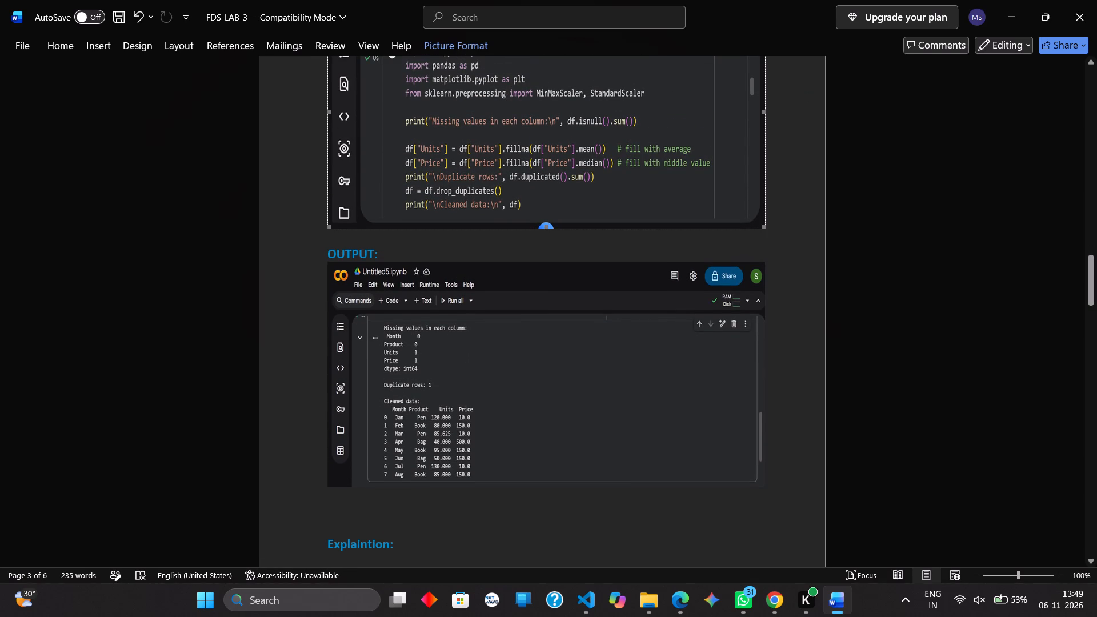
left_click_drag(546, 226, 546, 243)
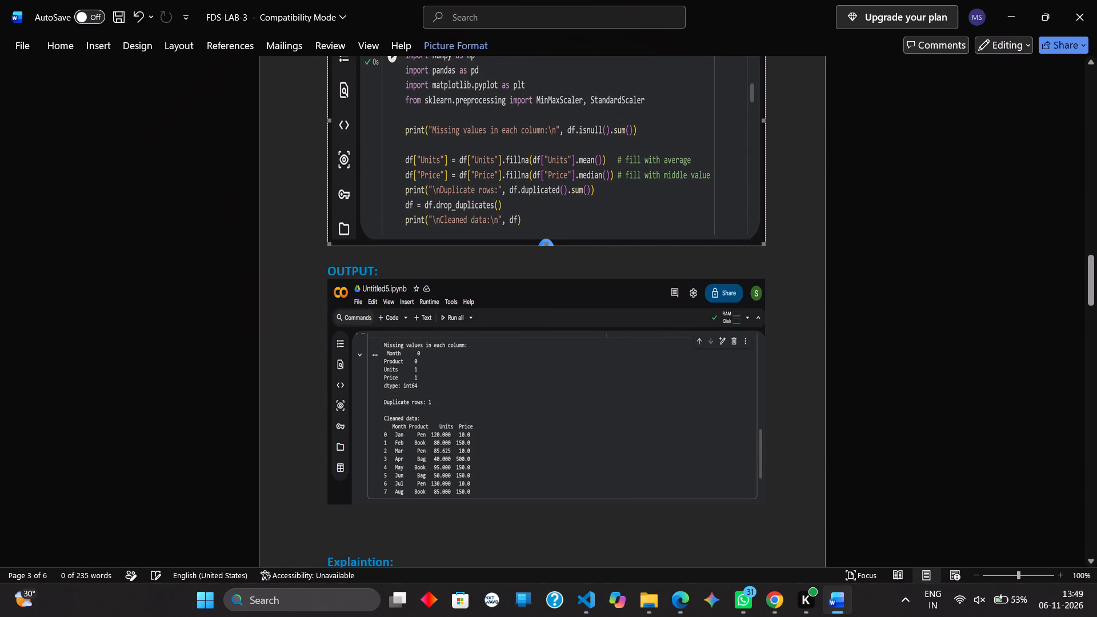
Select the OUTPUT picture on page 3, then switch to Chrome and capture the missing-values and cleaned-data output at 125% zoom, including the Commands bar.
scroll(546, 243, "down", 2)
scroll(546, 243, "up", 1)
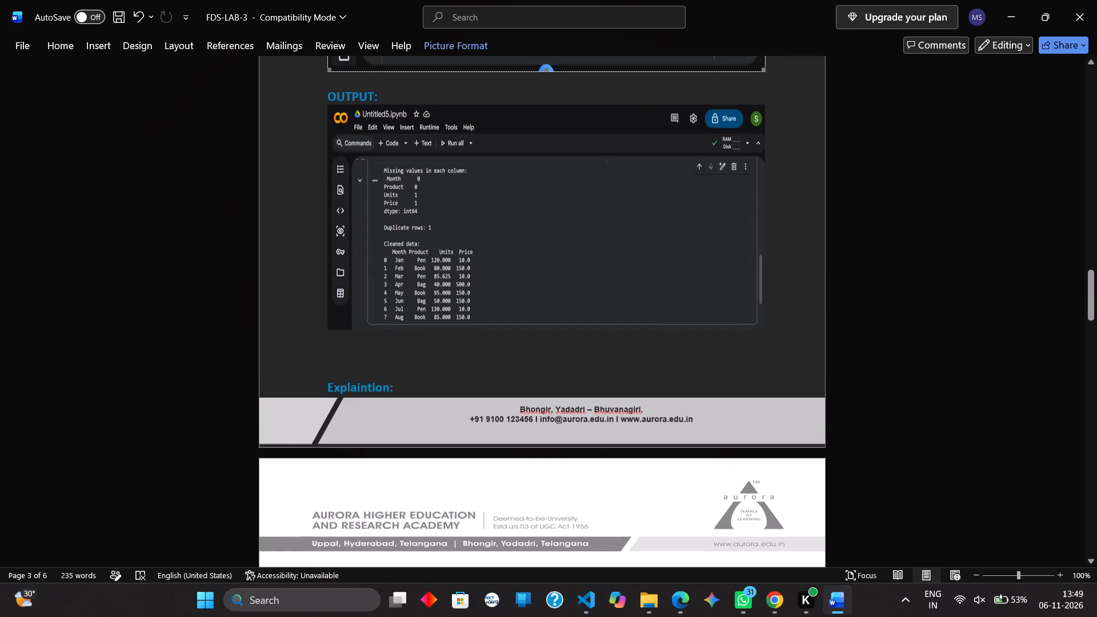
scroll(546, 243, "up", 1)
left_click(546, 243)
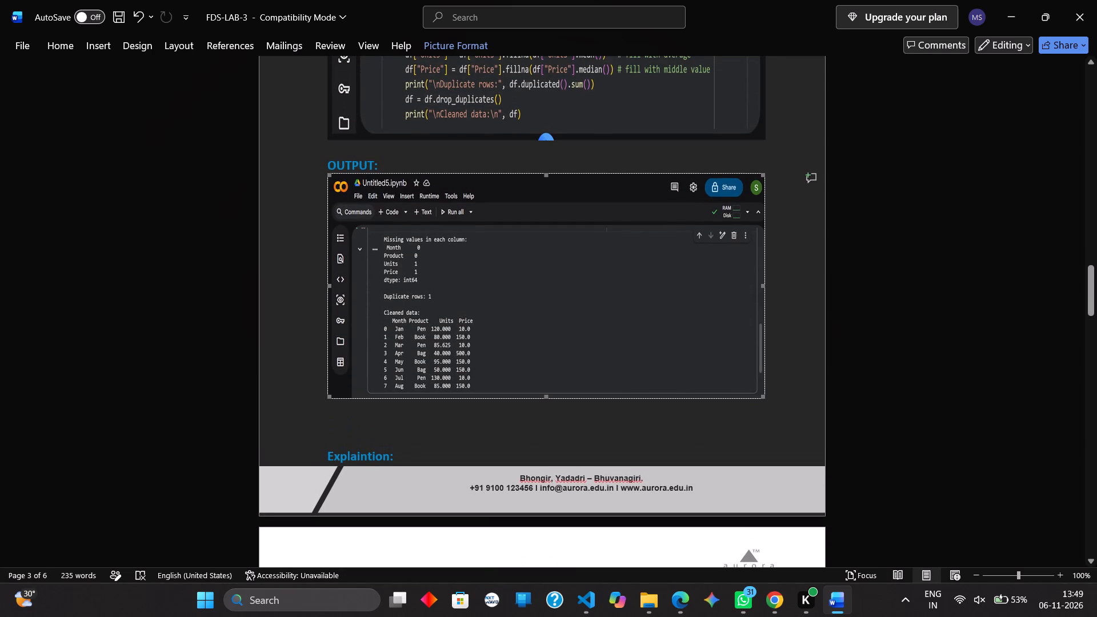
left_click(763, 554)
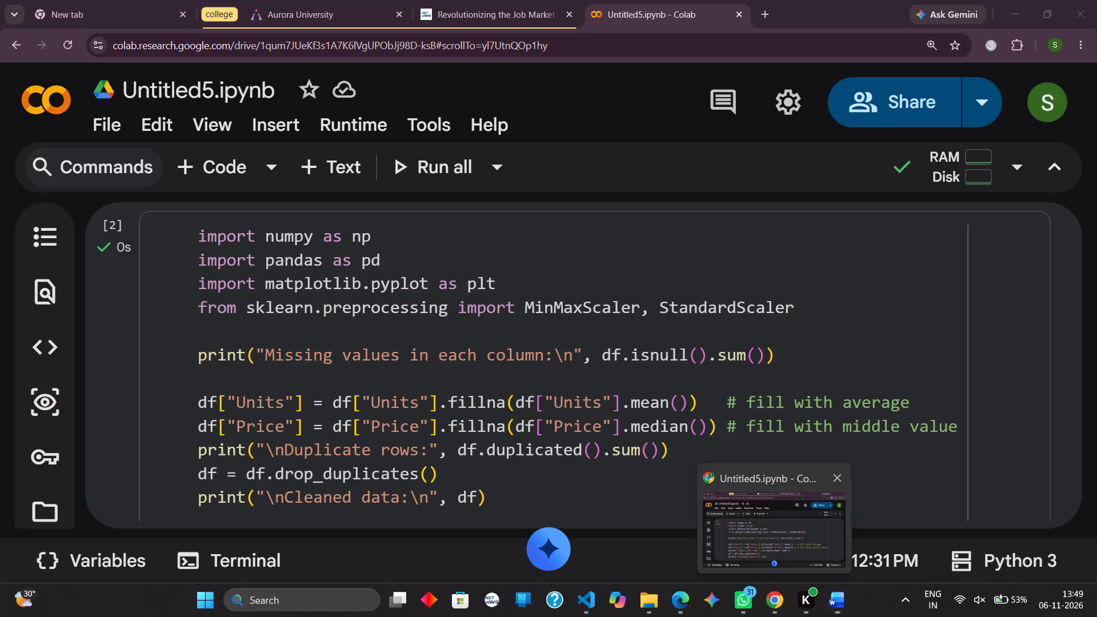
scroll(662, 410, "down", 2)
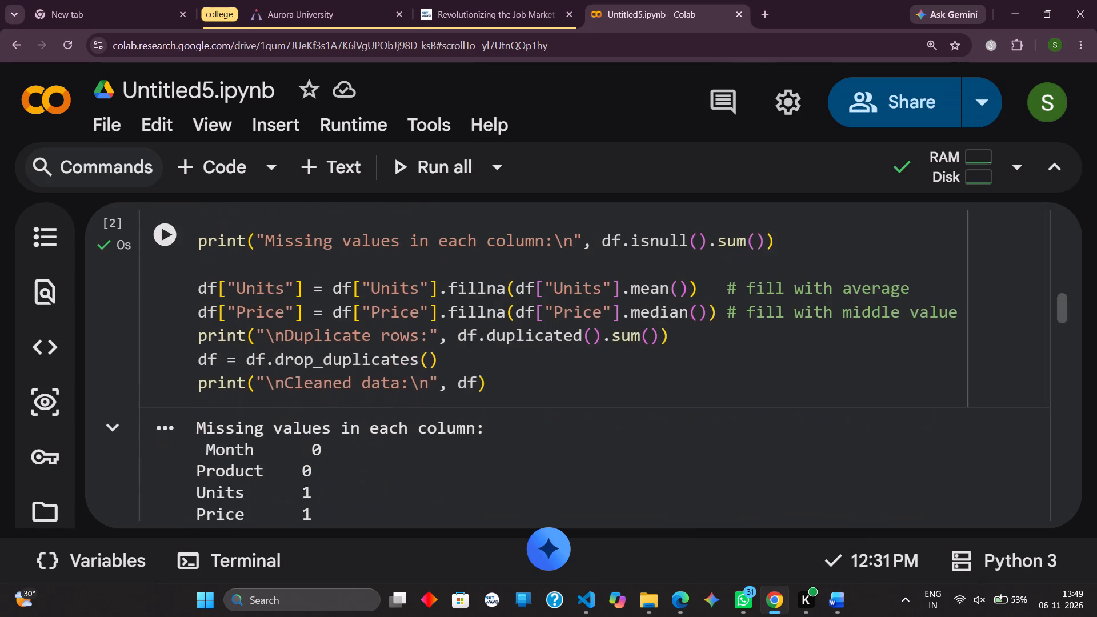
scroll(662, 410, "down", 2)
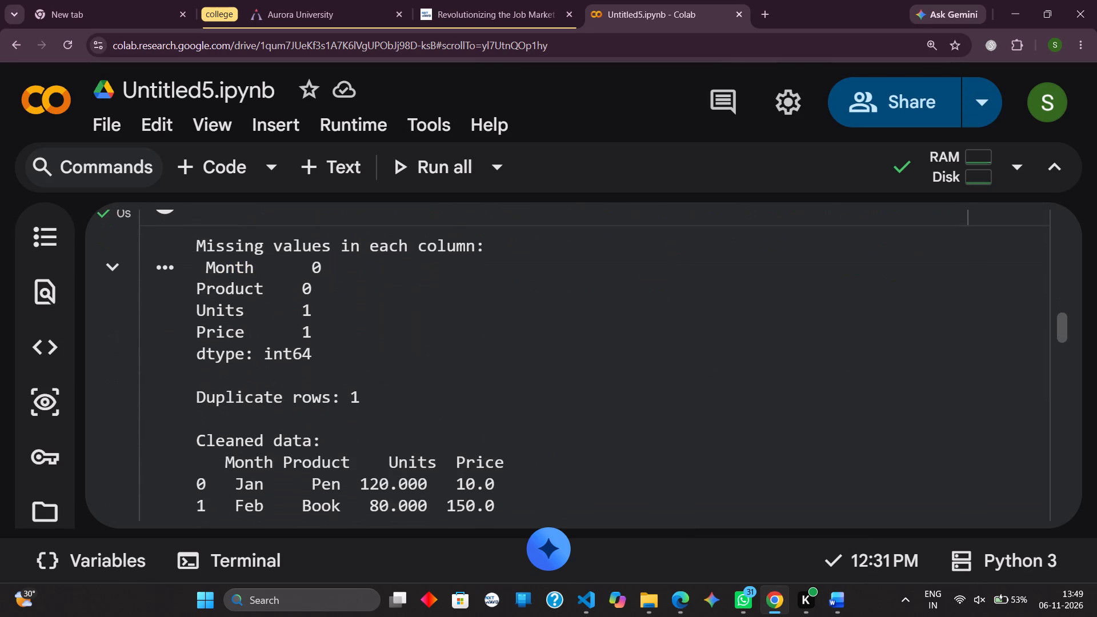
scroll(662, 410, "down", 1)
key("ctrl+minus")
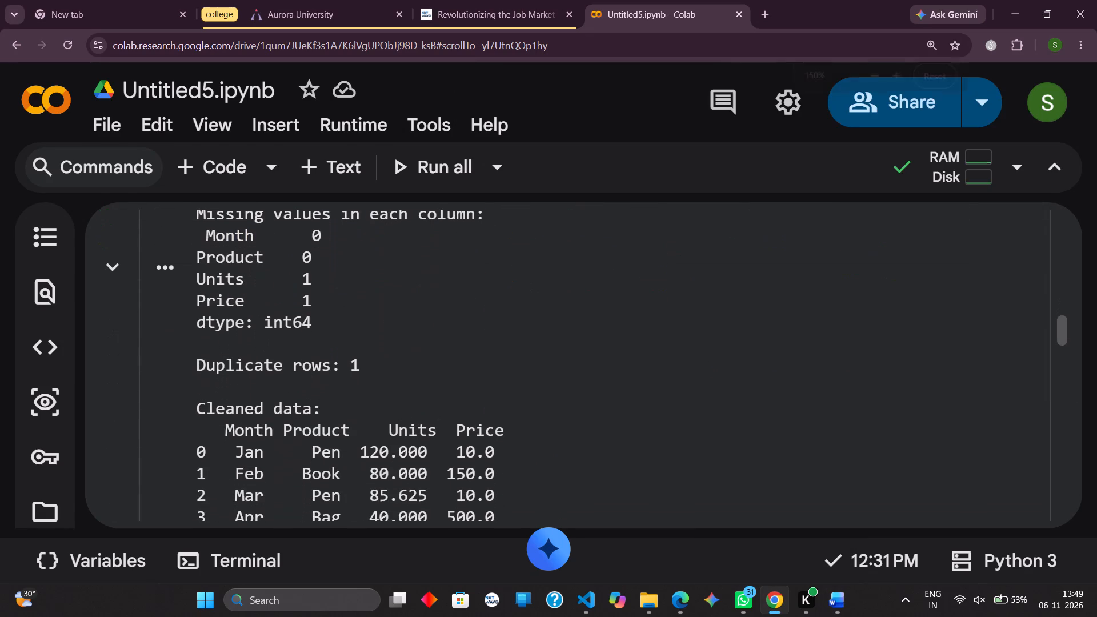
key("ctrl+minus")
scroll(662, 410, "up", 1)
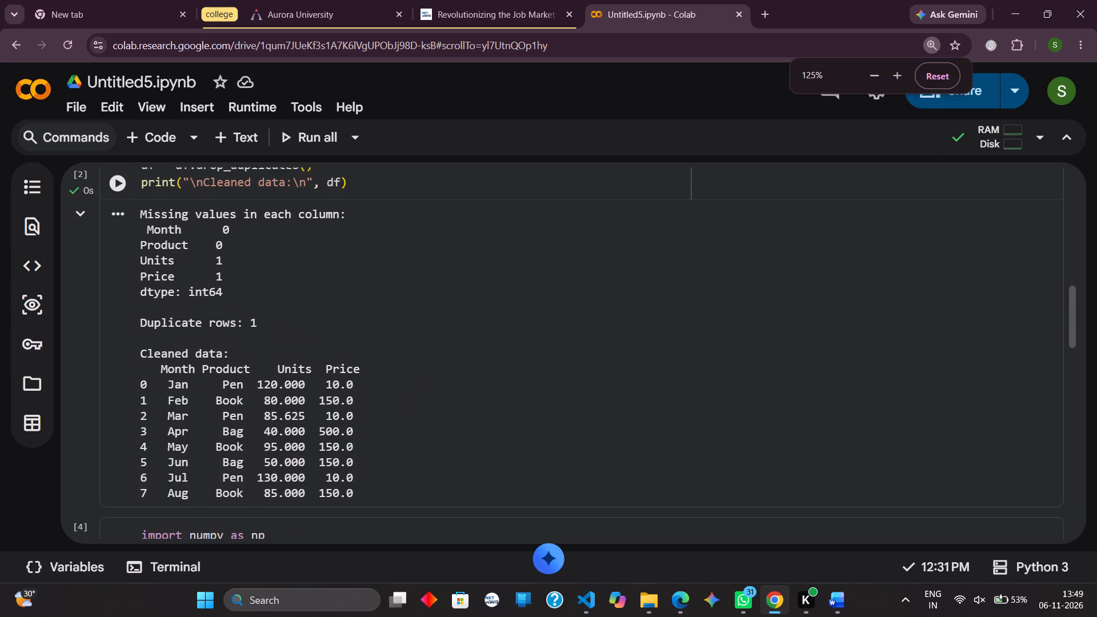
scroll(662, 410, "up", 1)
key("ctrl+plus")
scroll(662, 410, "down", 1)
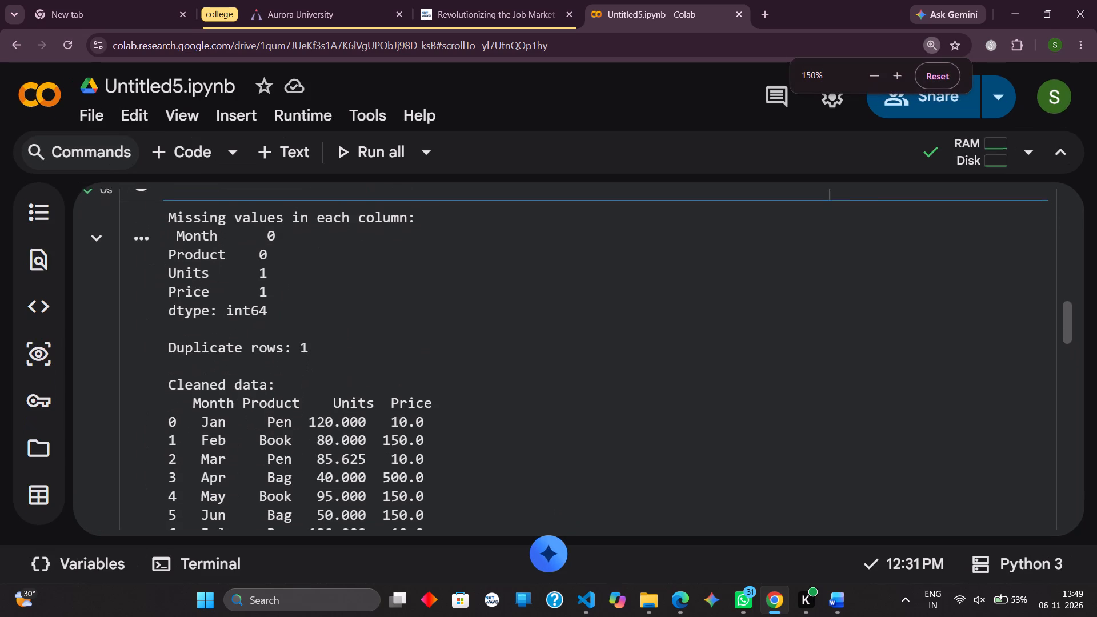
scroll(662, 410, "down", 1)
key("ctrl+minus")
scroll(662, 410, "up", 1)
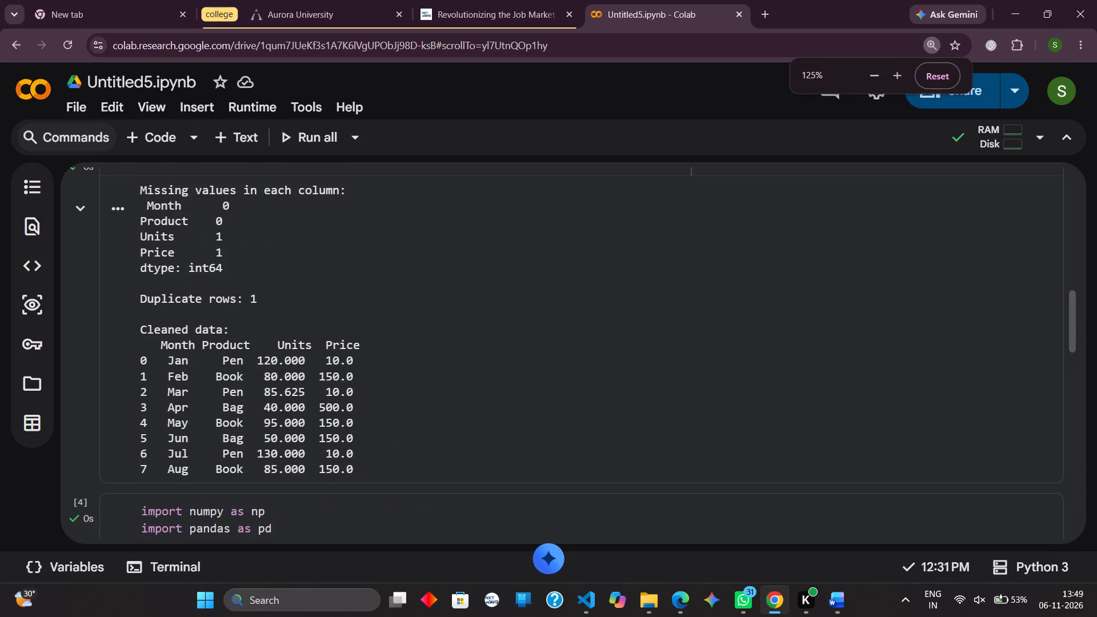
scroll(662, 410, "up", 1)
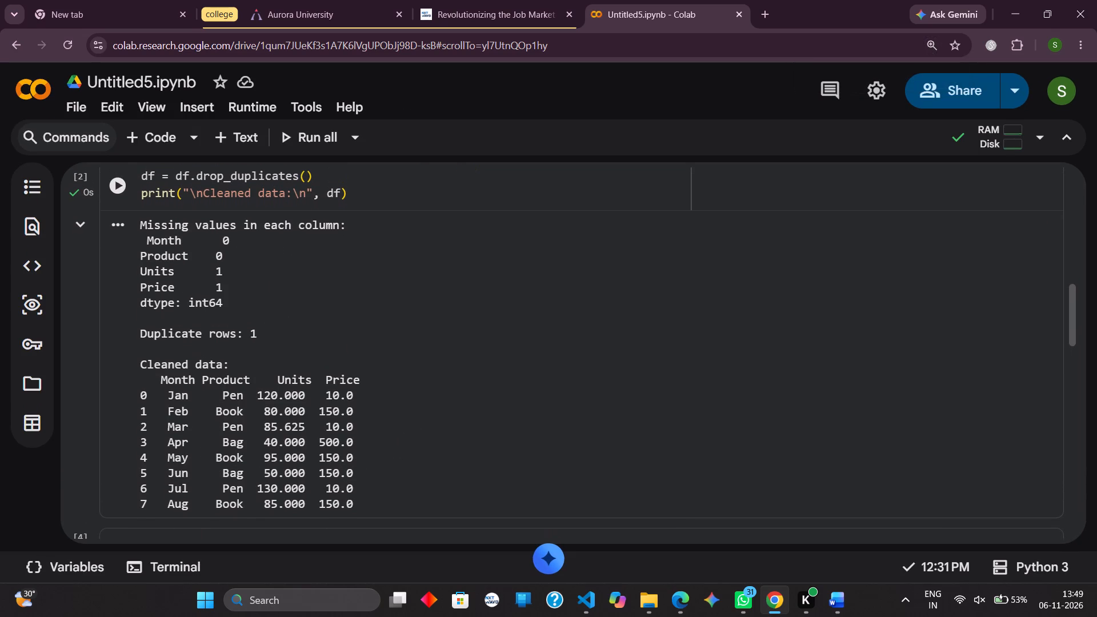
scroll(662, 410, "up", 1)
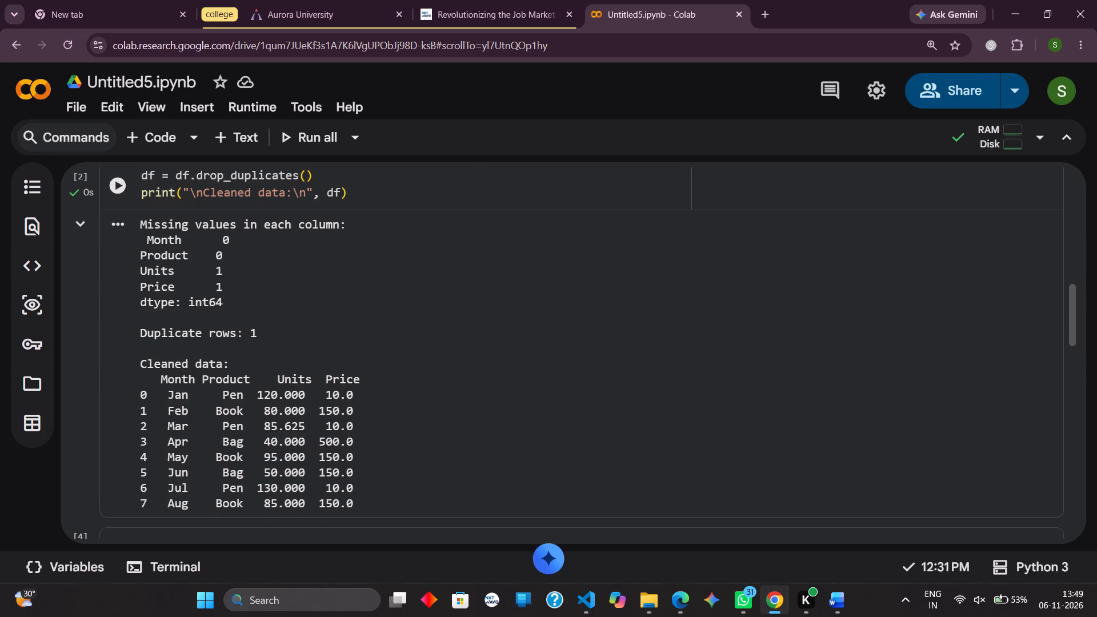
key("Print")
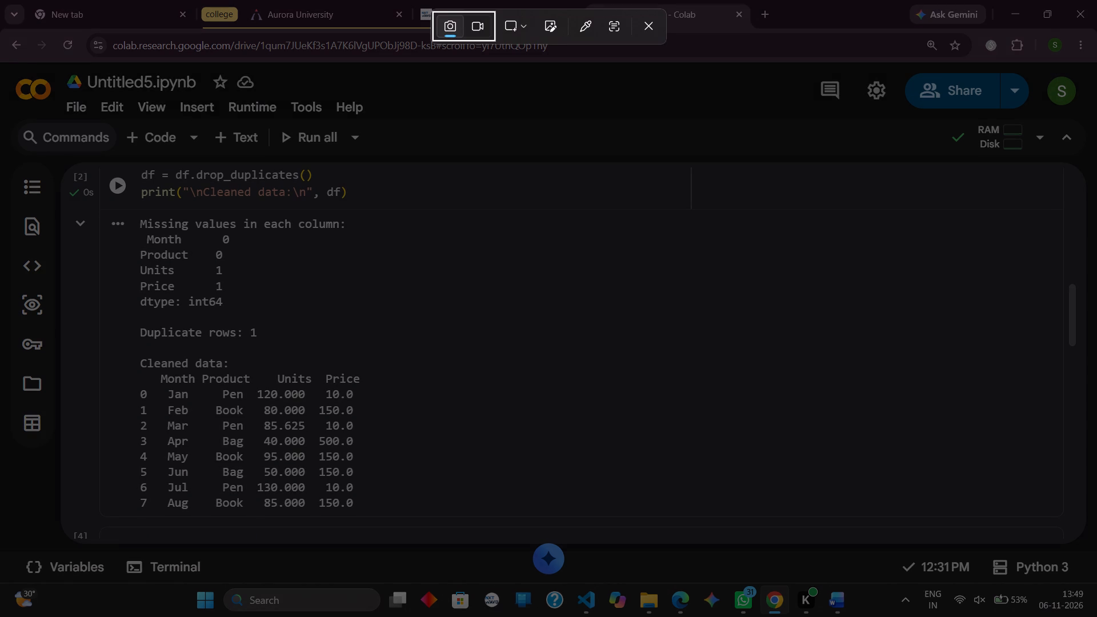
left_click_drag(1, 121, 320, 229)
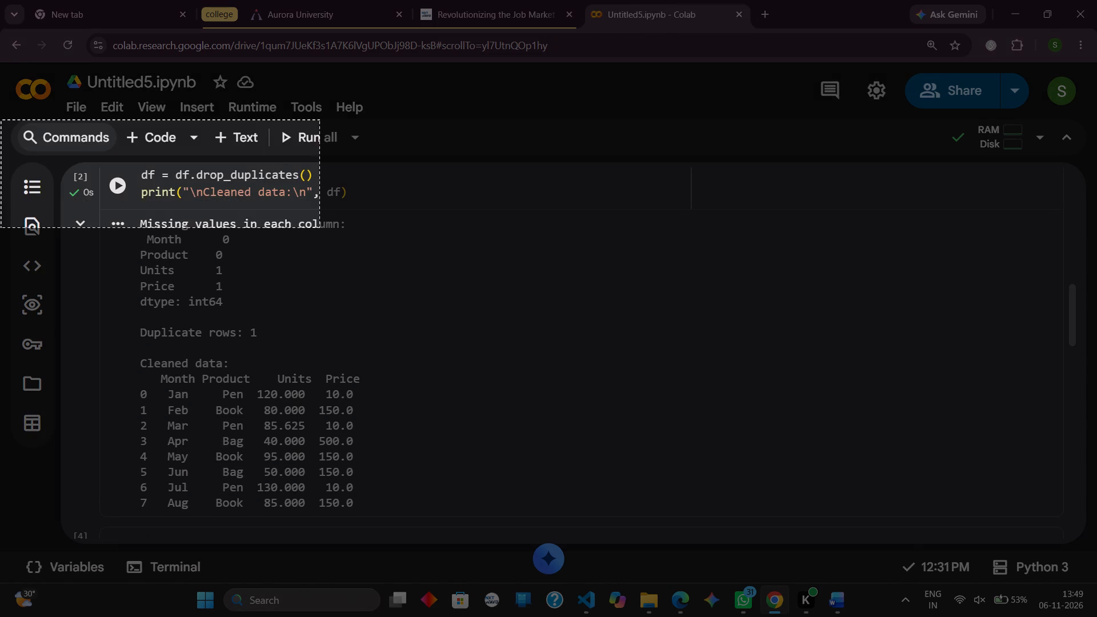
left_click_drag(320, 229, 1091, 528)
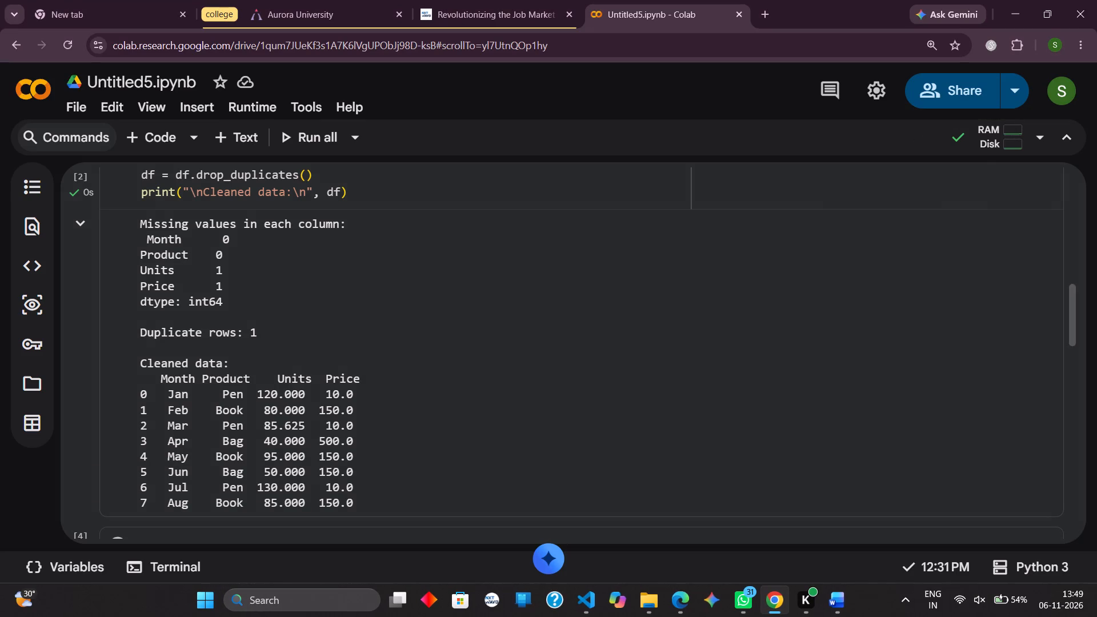
Return to Word, replace the selected OUTPUT picture on page 3 with the new capture, and stretch it taller above the Explaintion heading.
left_click(850, 503)
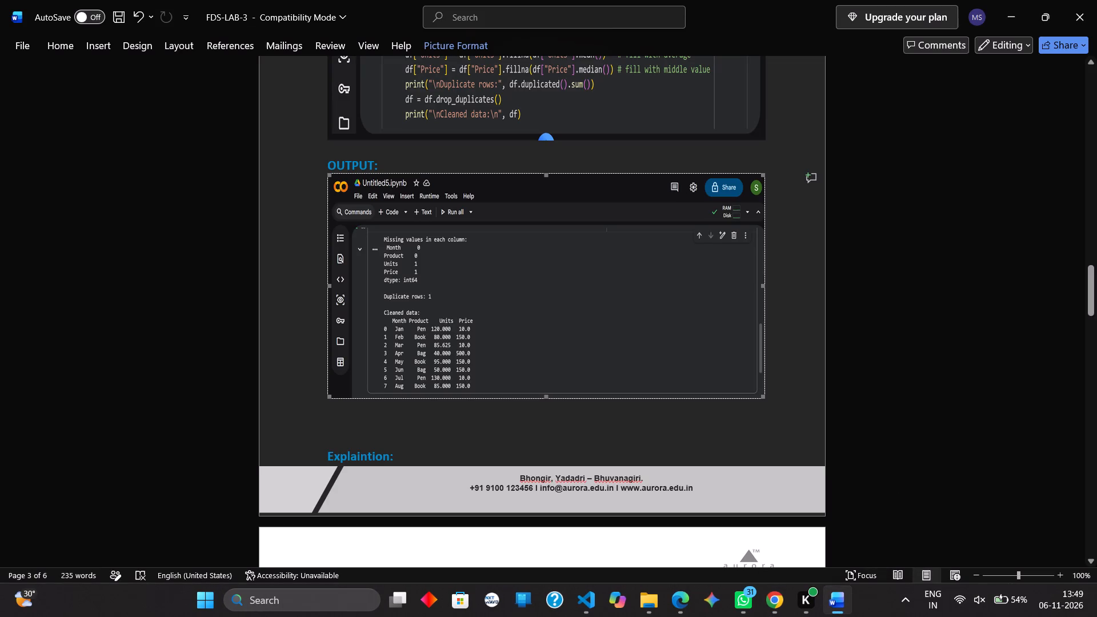
key("BackSpace")
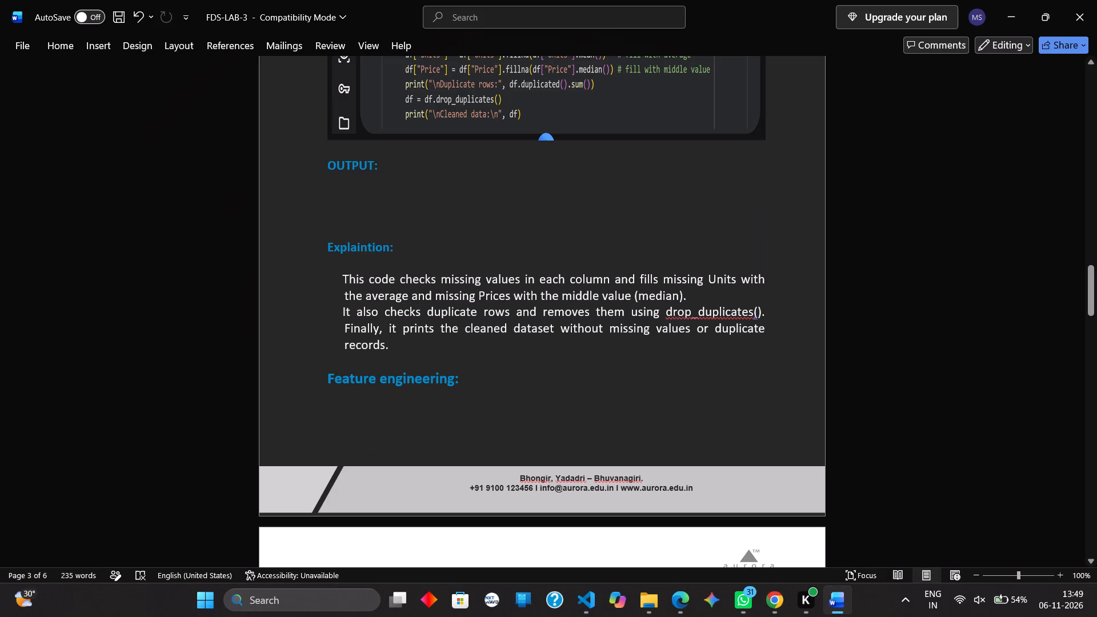
key("ctrl+v")
left_click(551, 318)
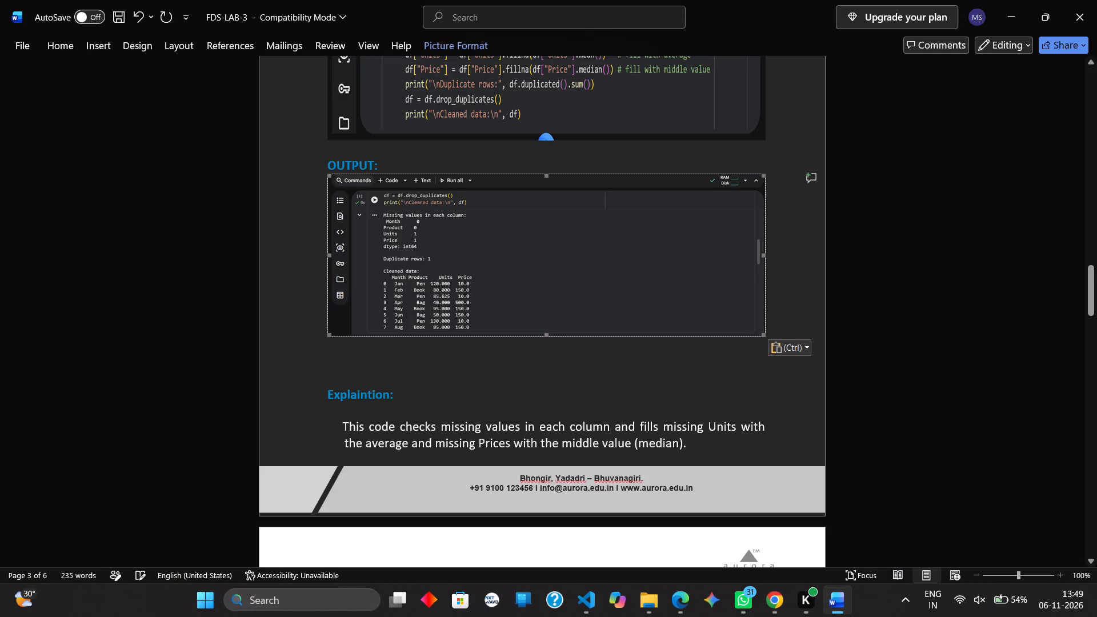
left_click_drag(546, 334, 551, 387)
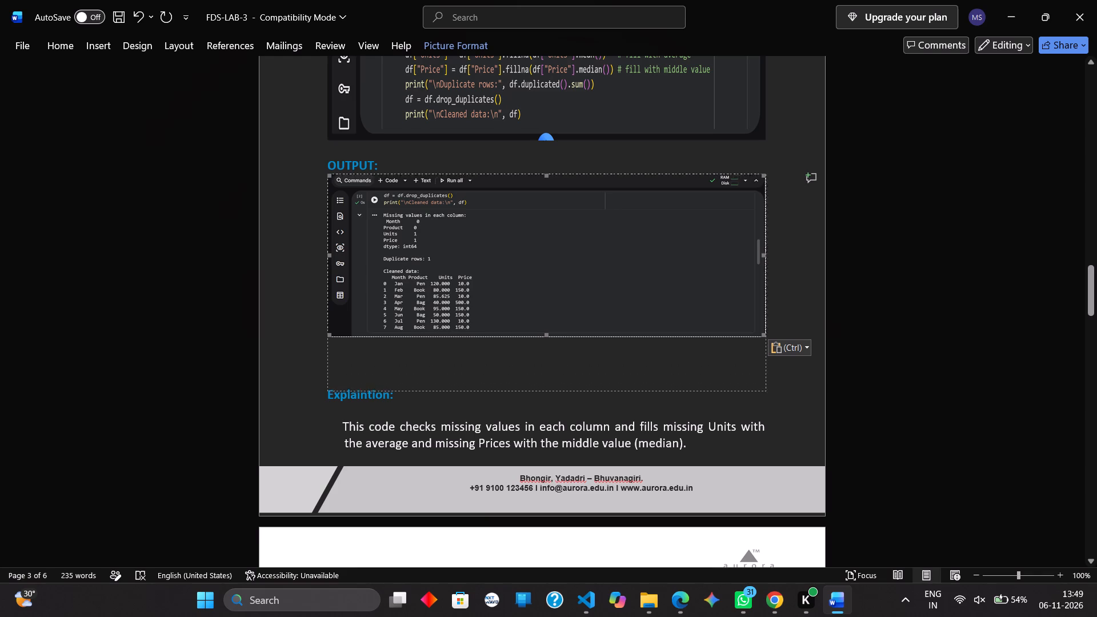
left_click_drag(551, 387, 552, 388)
left_click_drag(546, 386, 547, 401)
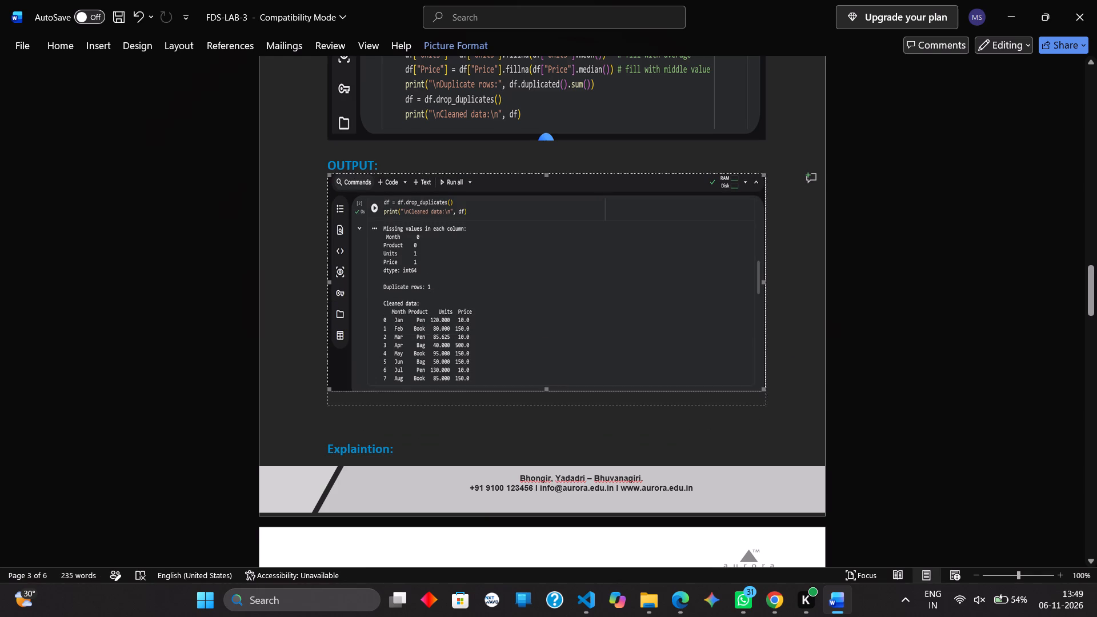
left_click_drag(547, 401, 549, 408)
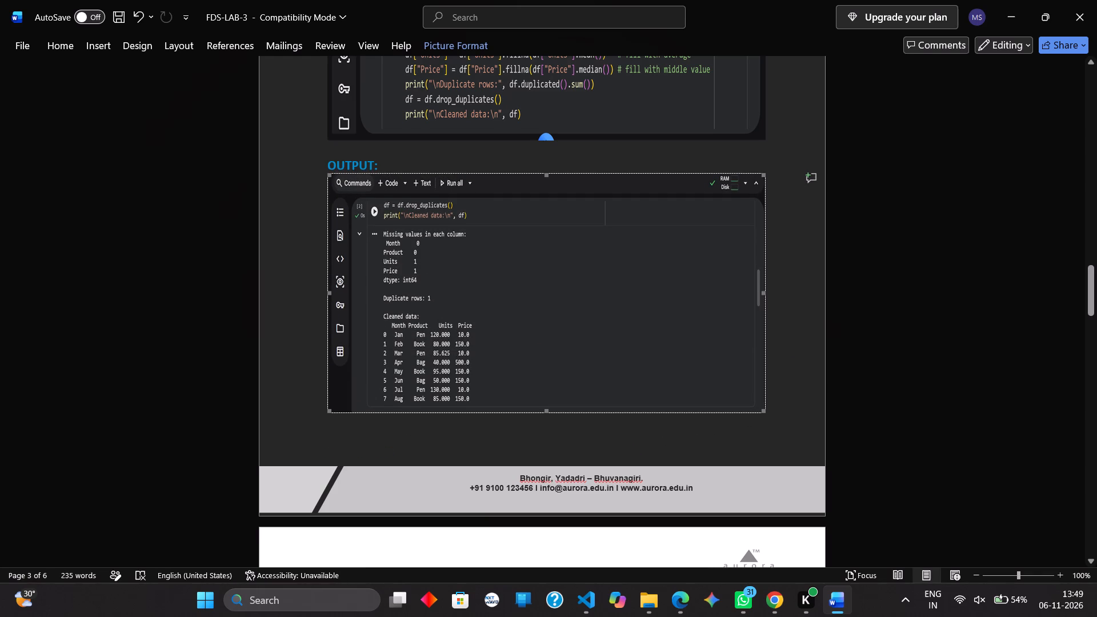
Select the picture under Feature engineering on page 4, then switch to Chrome and capture cell [4]'s code and output at 125% zoom, including the Commands bar.
scroll(549, 408, "down", 3)
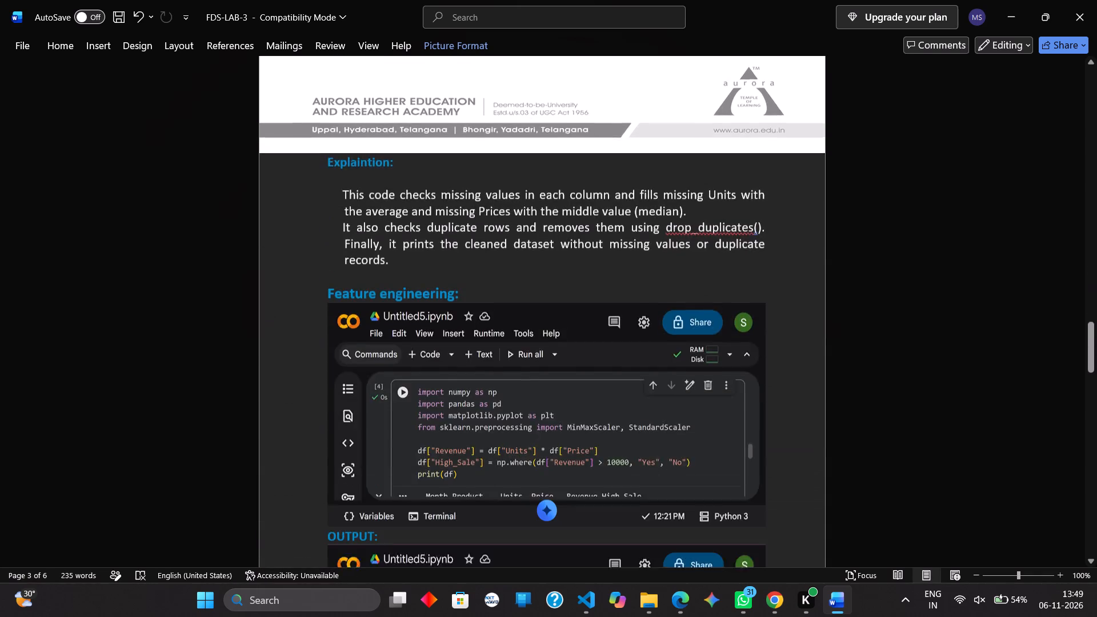
scroll(549, 408, "up", 1)
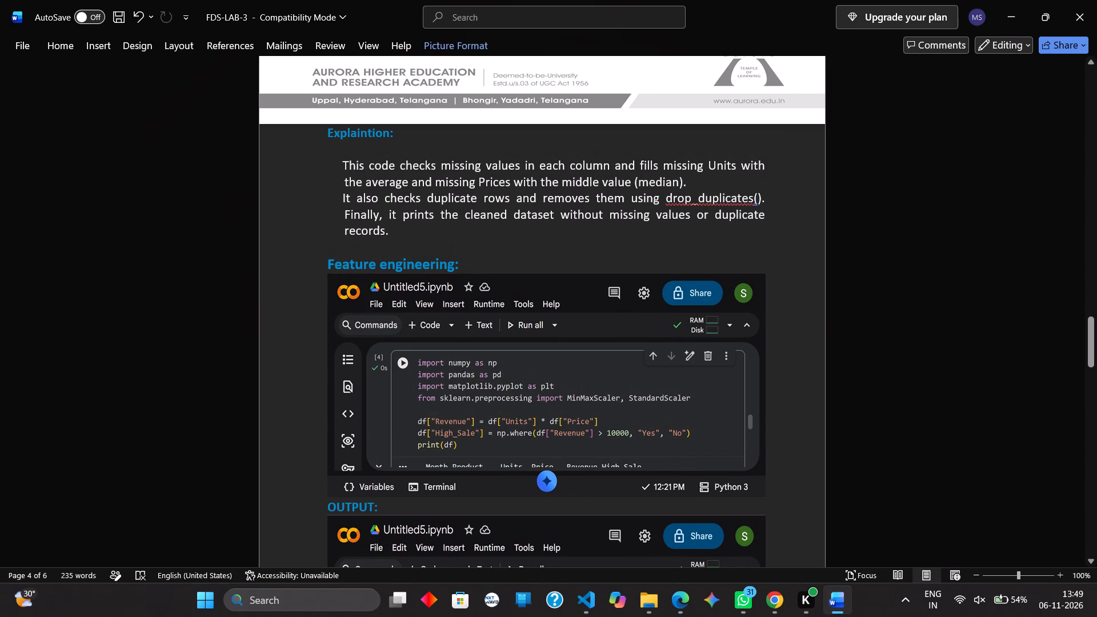
left_click(527, 389)
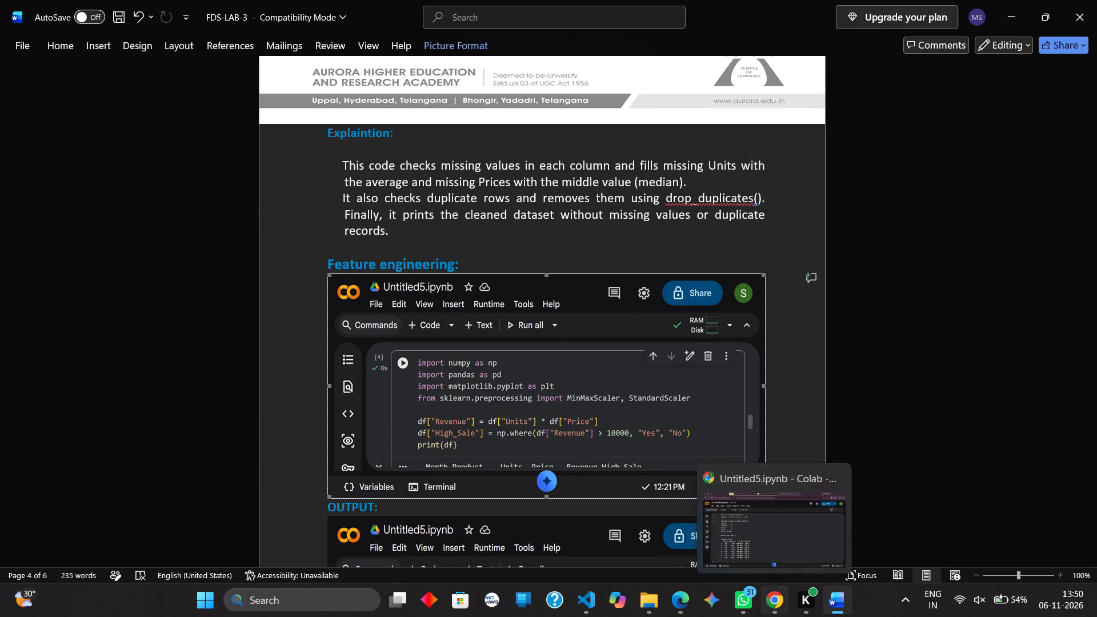
left_click(771, 557)
scroll(693, 446, "down", 2)
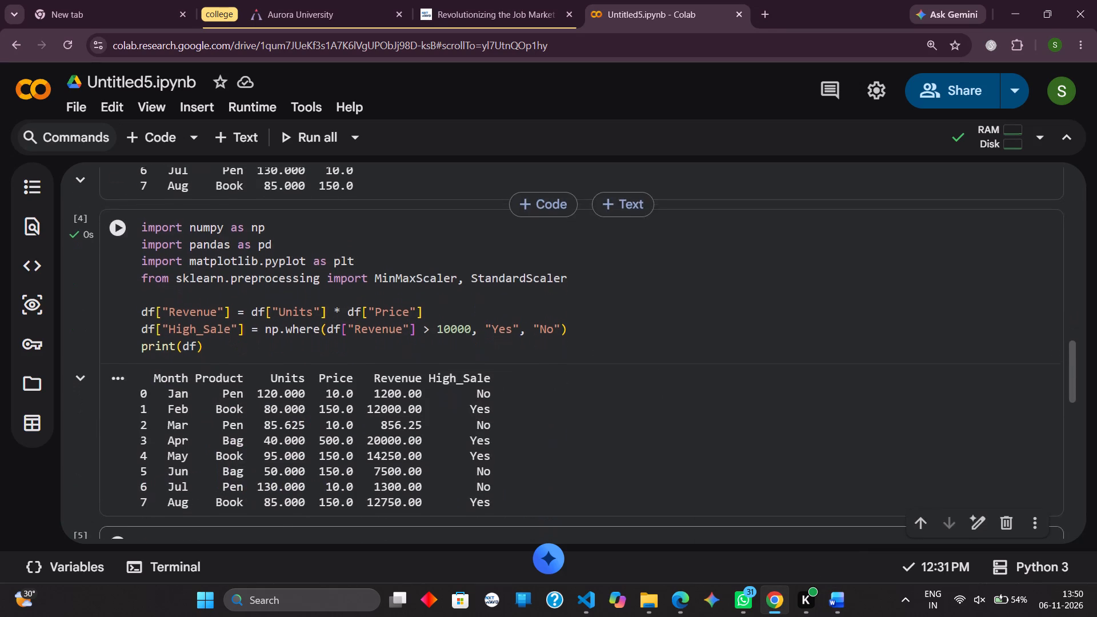
key("ctrl+plus")
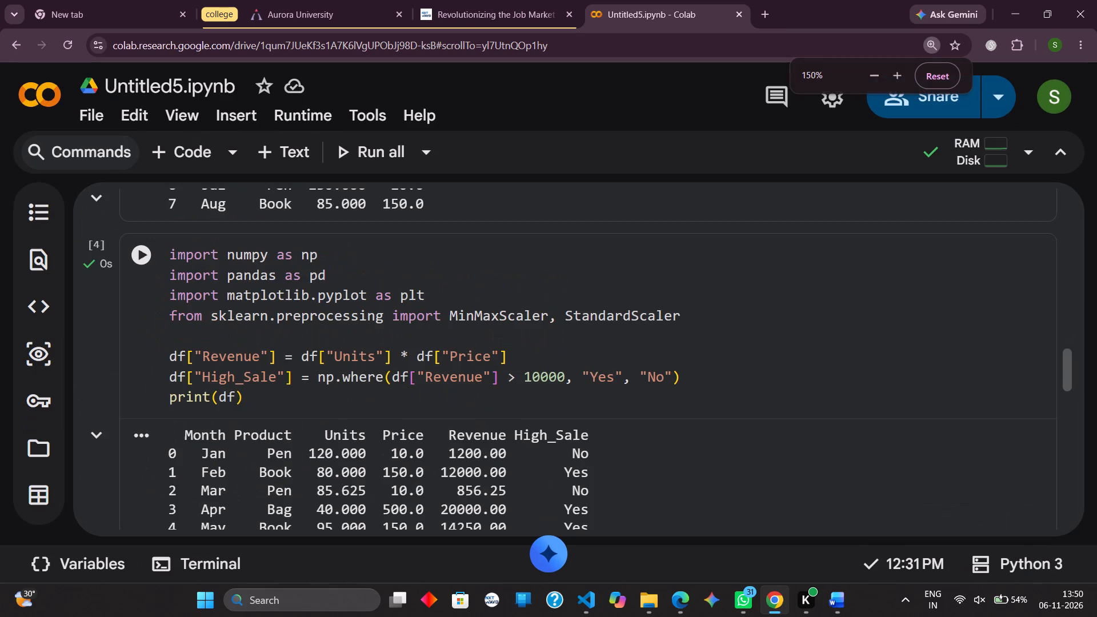
scroll(693, 446, "down", 1)
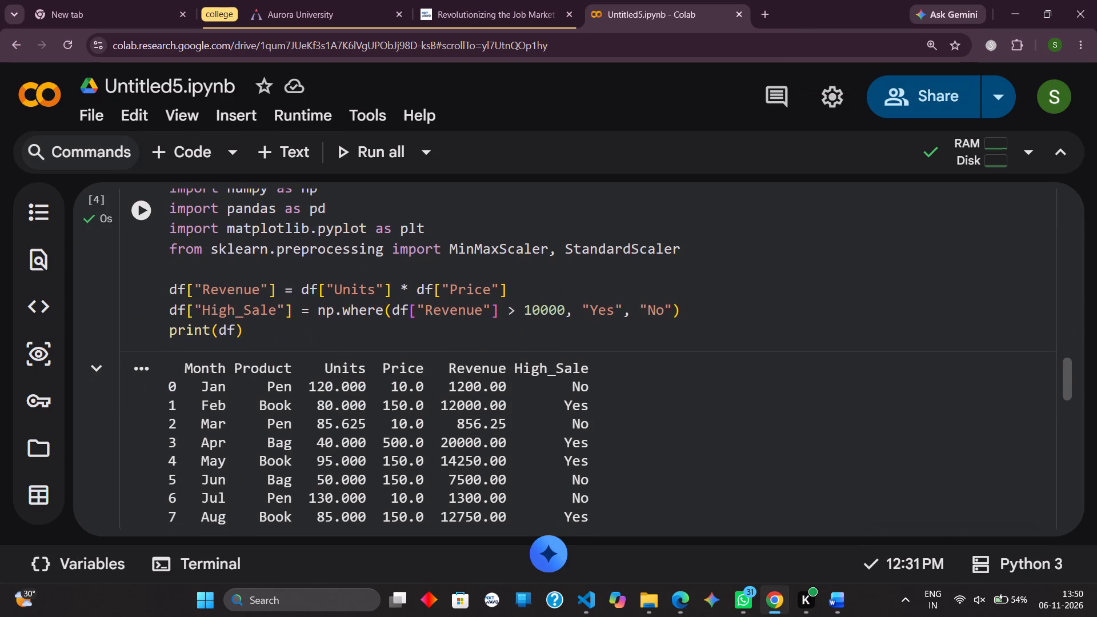
key("ctrl+minus")
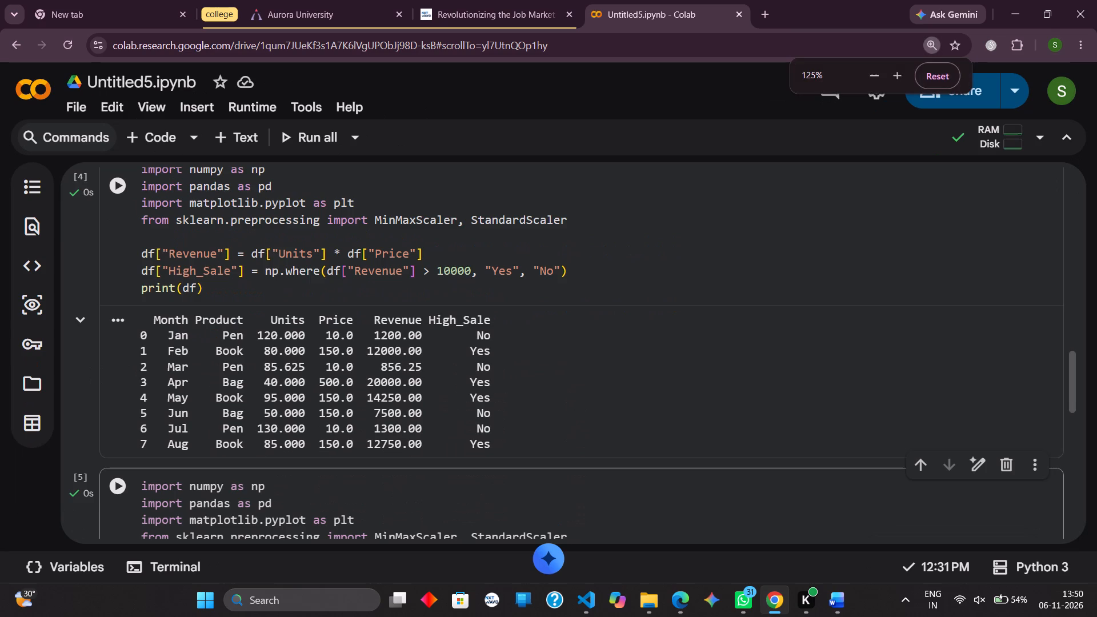
scroll(693, 446, "up", 1)
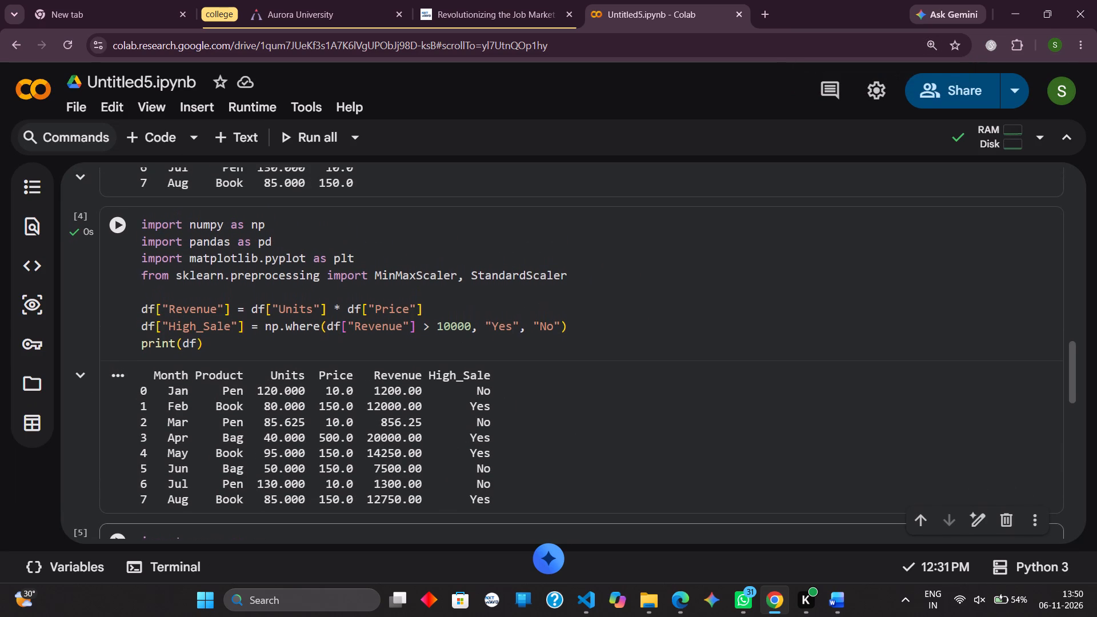
scroll(693, 446, "up", 1)
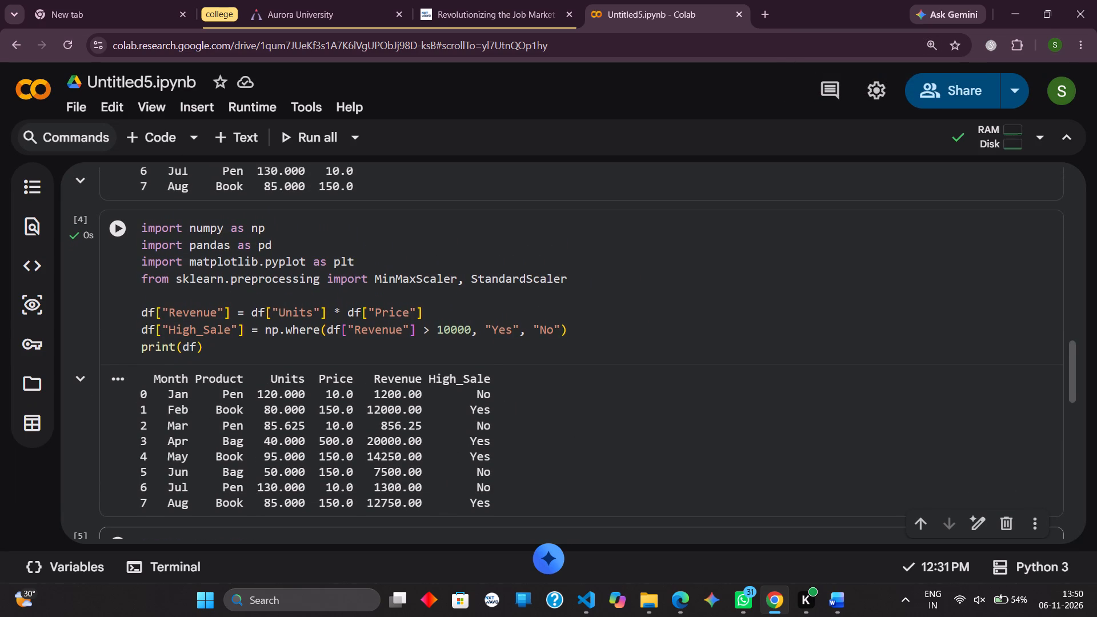
key("Print")
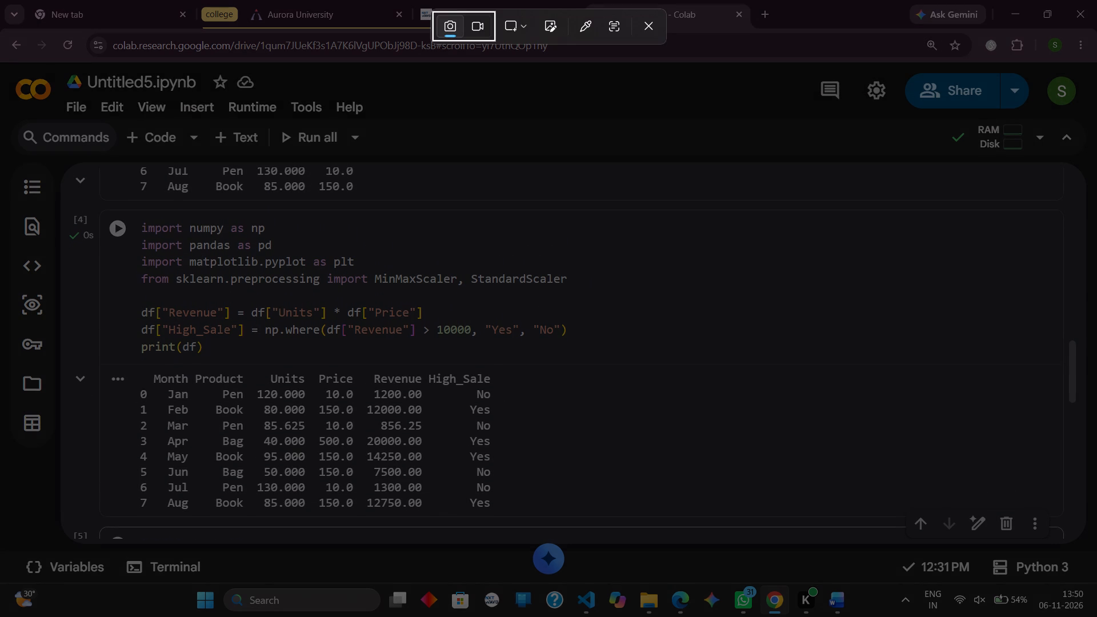
left_click_drag(3, 117, 924, 530)
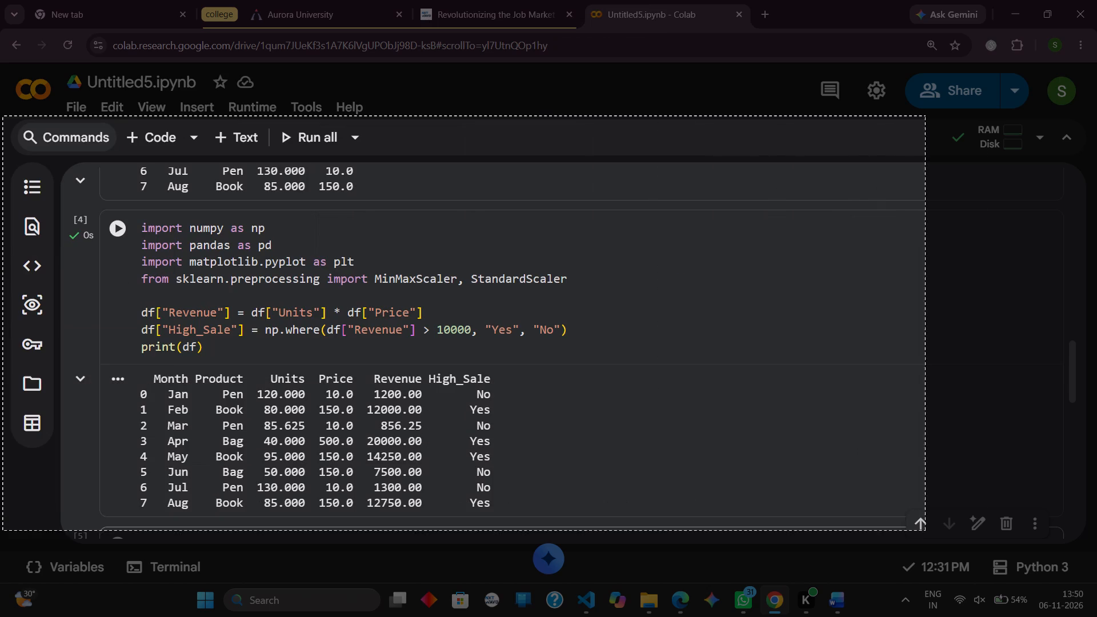
left_click_drag(924, 530, 1096, 558)
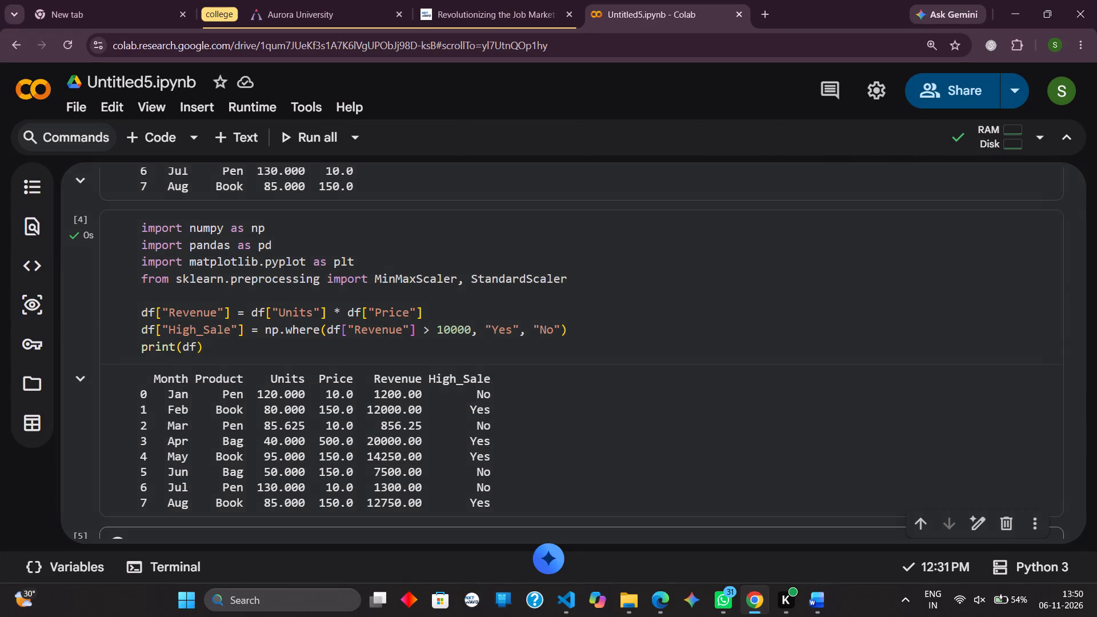
Return to Word, replace the selected Feature engineering picture with the new capture, and stretch it taller above the OUTPUT heading.
left_click(835, 548)
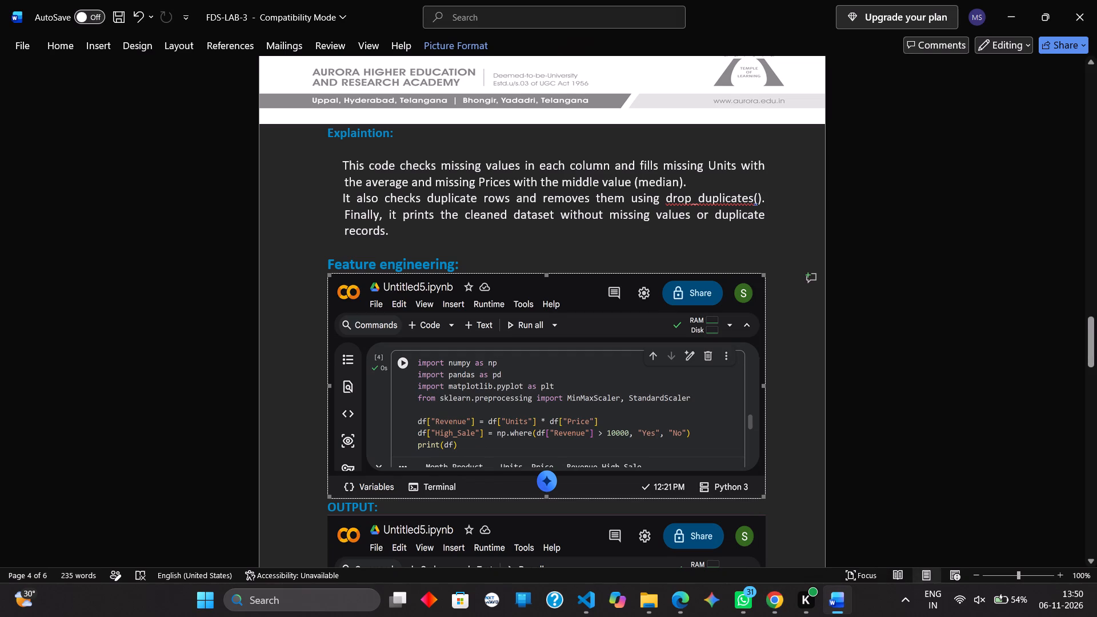
key("BackSpace")
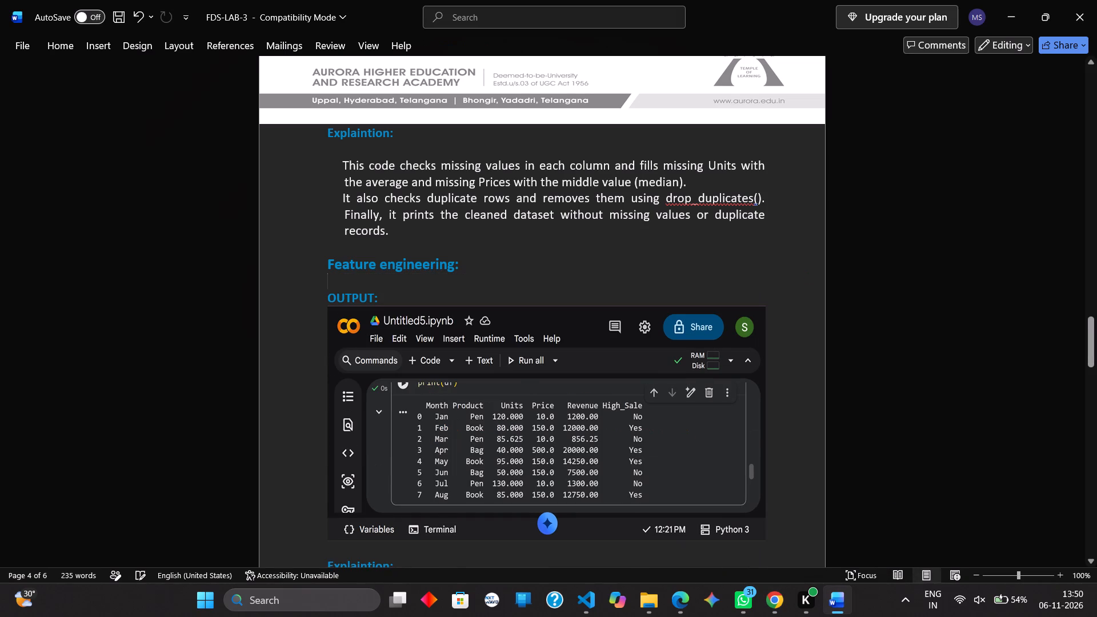
key("ctrl+v")
left_click(561, 412)
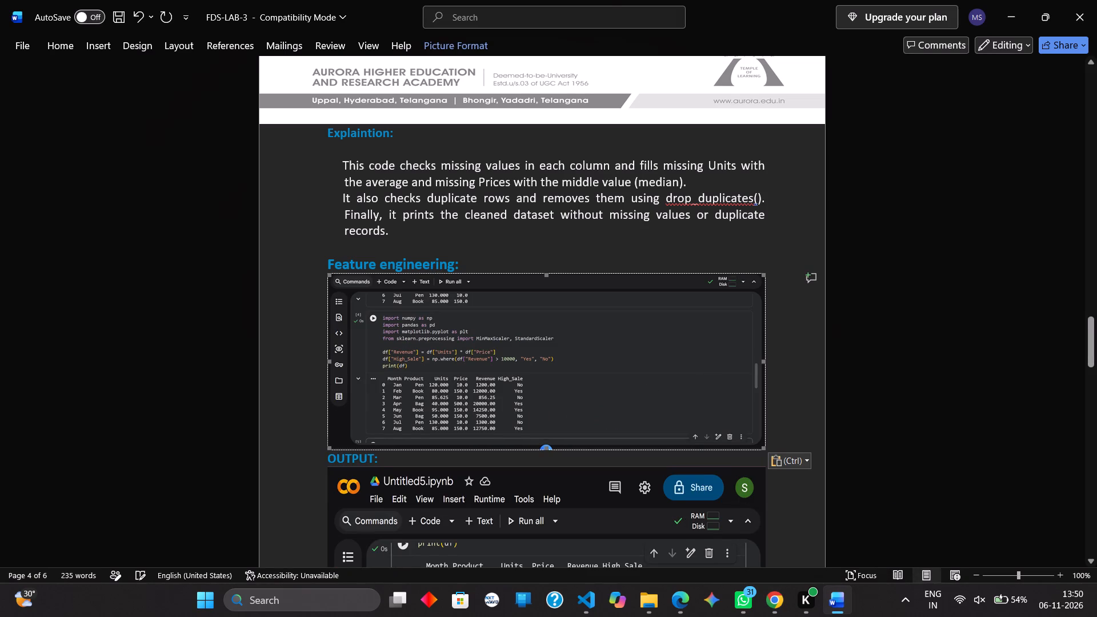
left_click_drag(546, 447, 546, 499)
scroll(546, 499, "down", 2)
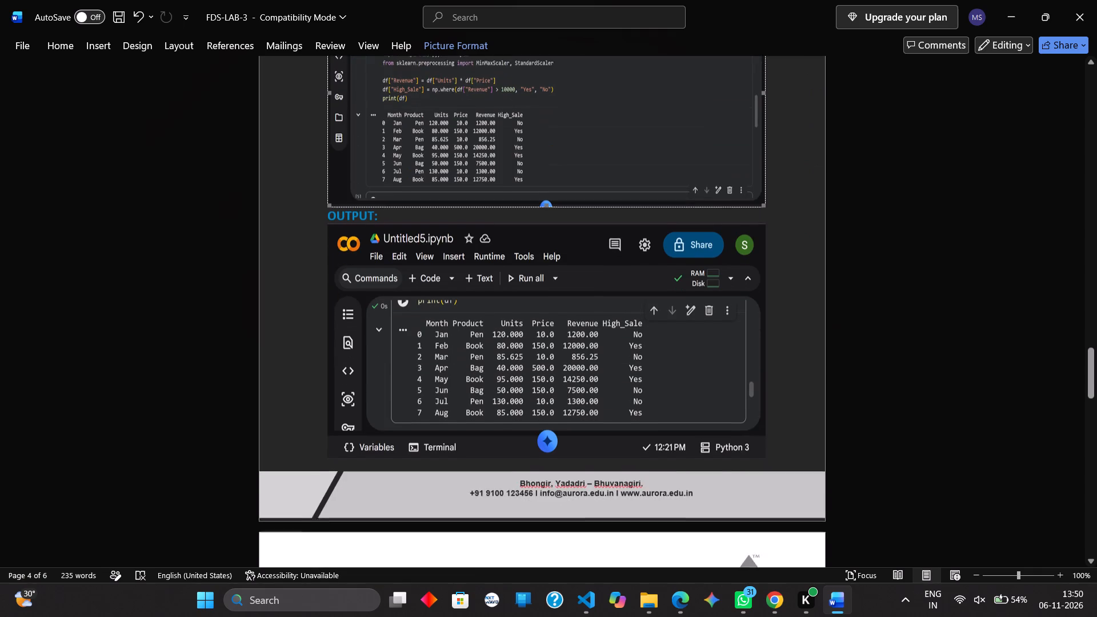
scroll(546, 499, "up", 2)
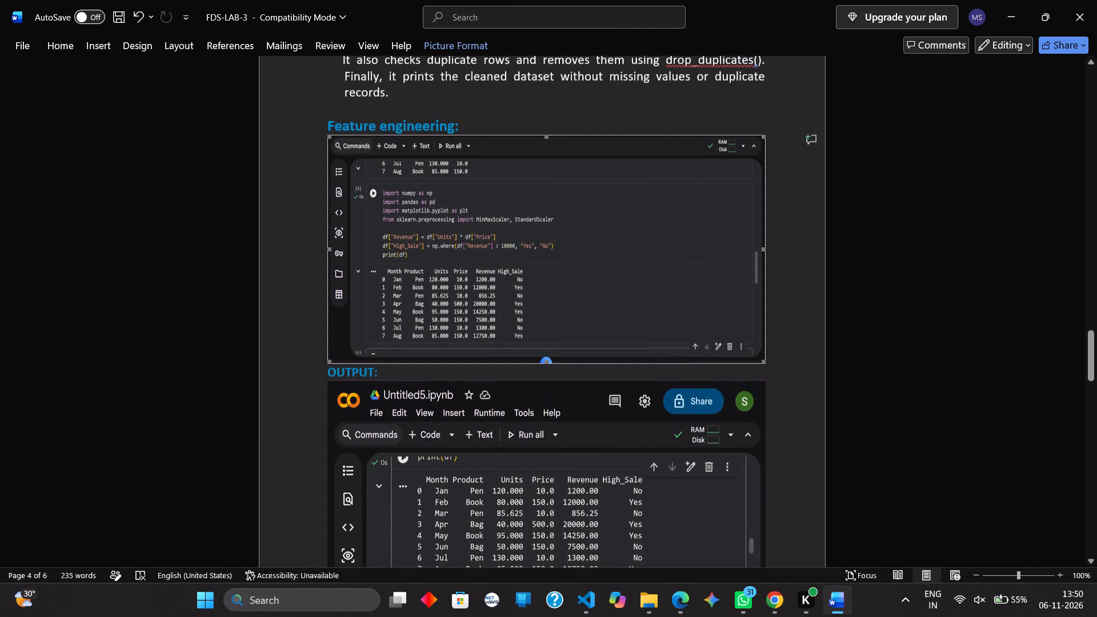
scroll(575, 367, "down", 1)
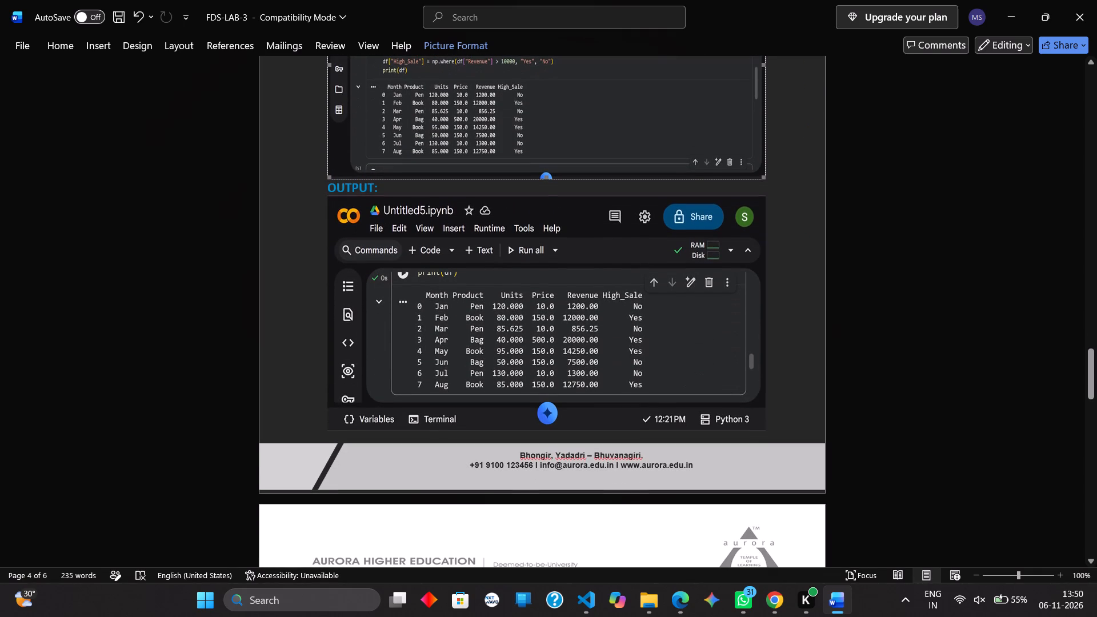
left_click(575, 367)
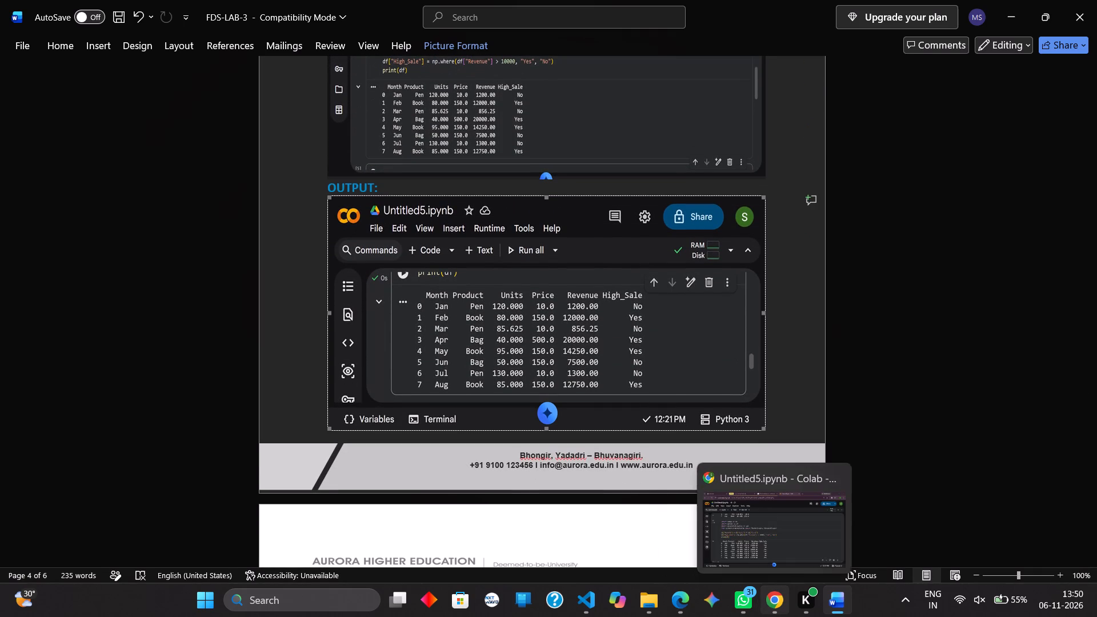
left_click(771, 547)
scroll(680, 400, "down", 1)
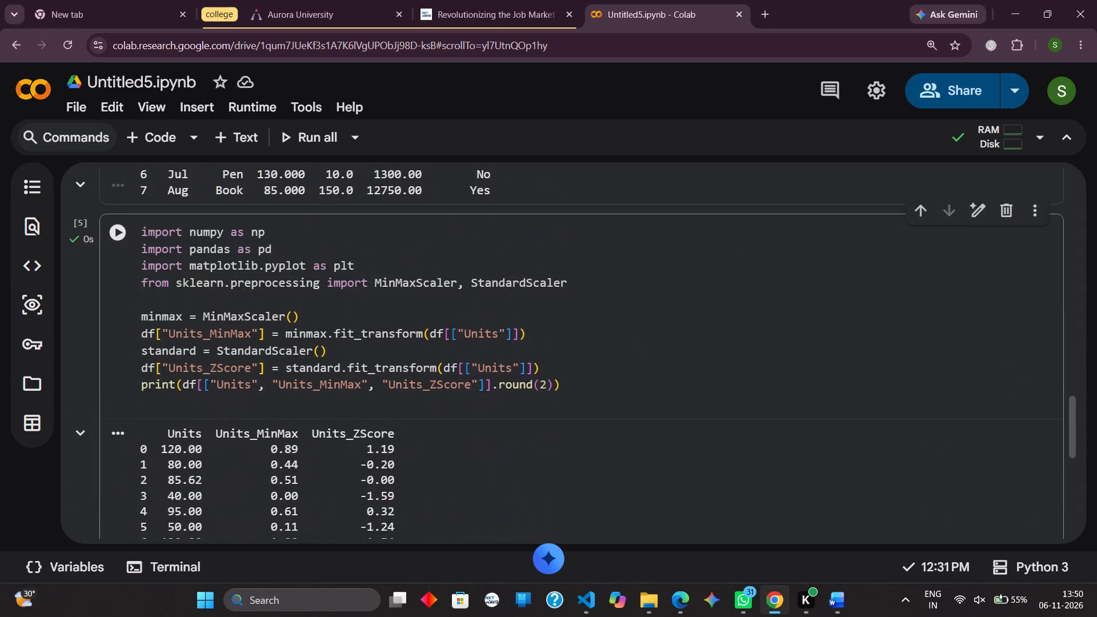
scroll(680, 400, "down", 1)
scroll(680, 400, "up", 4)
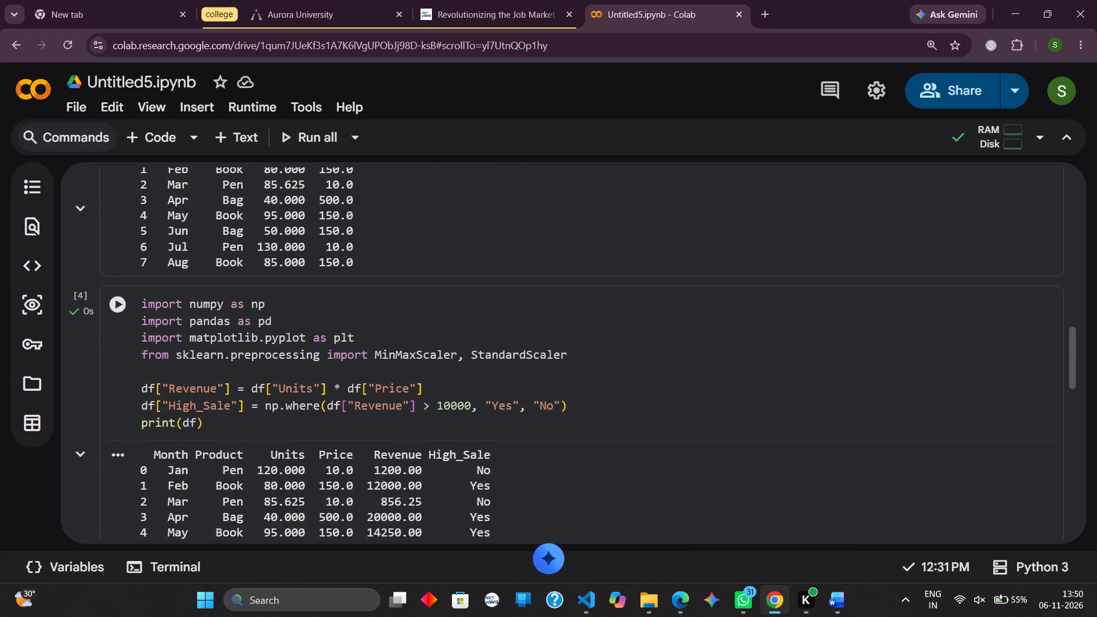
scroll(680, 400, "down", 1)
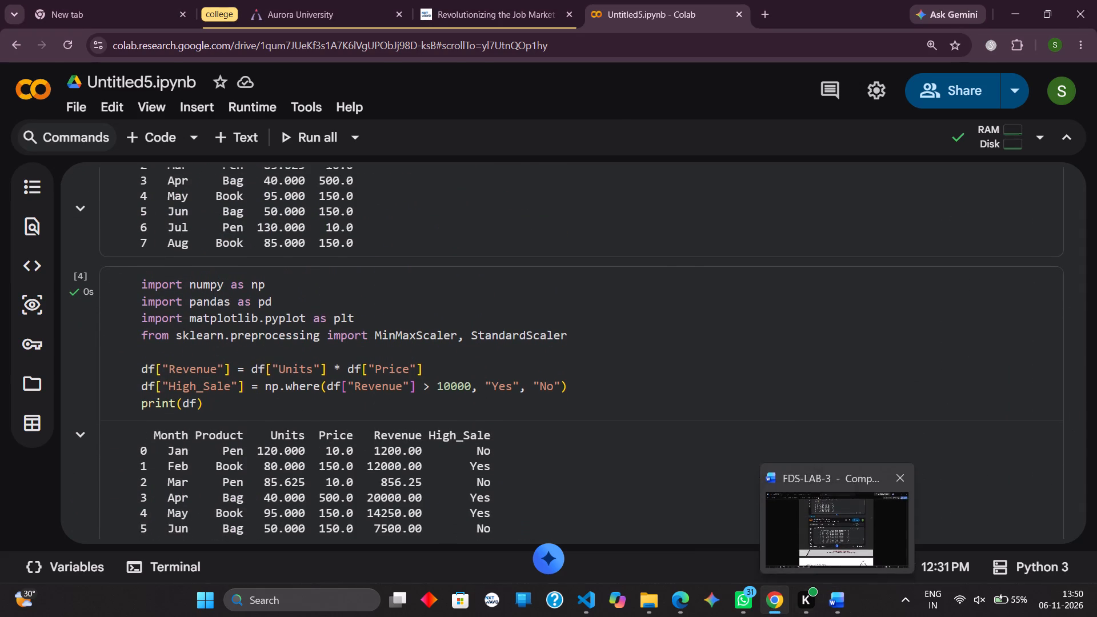
Select Word's Feature engineering code picture on page 4, then switch to Chrome and capture cell [4]'s code at 200% zoom, including the Commands bar.
left_click(843, 539)
scroll(699, 398, "up", 1)
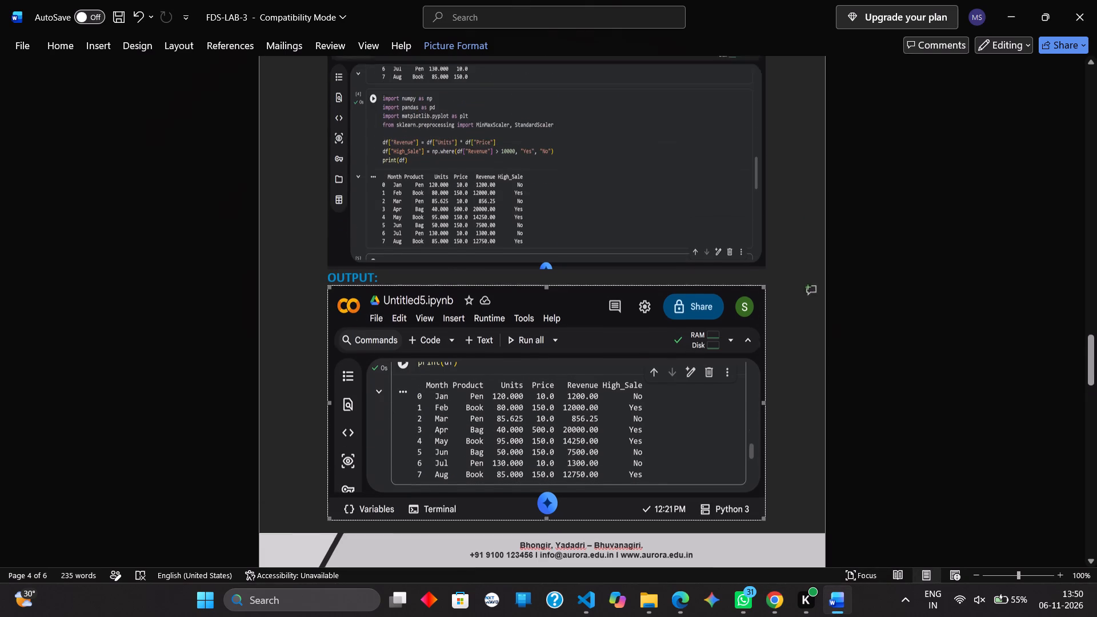
scroll(699, 398, "up", 1)
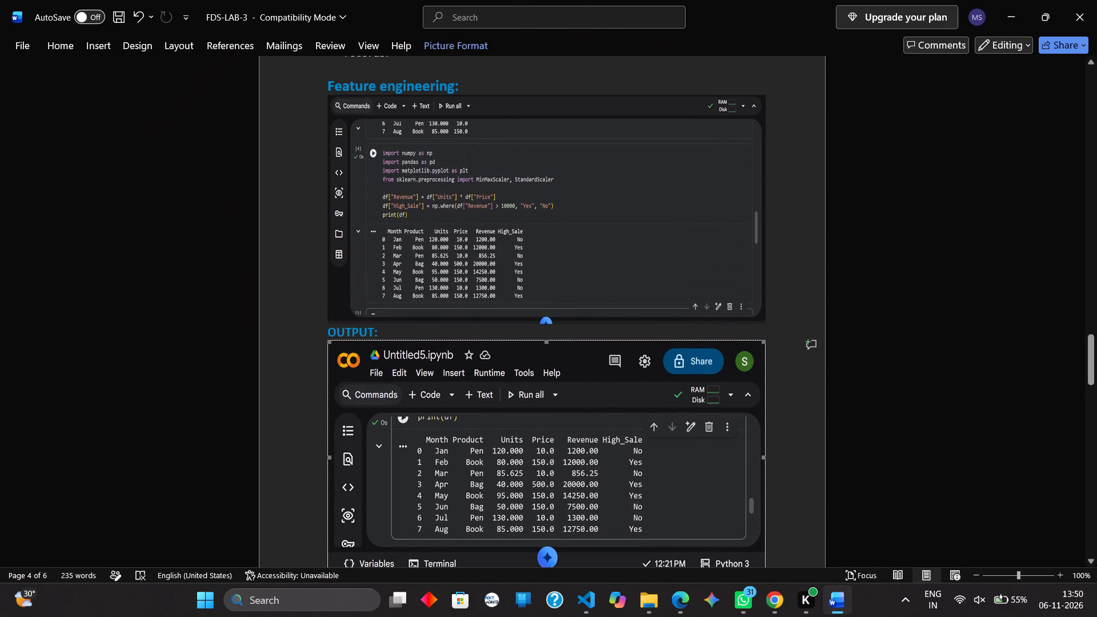
left_click(615, 257)
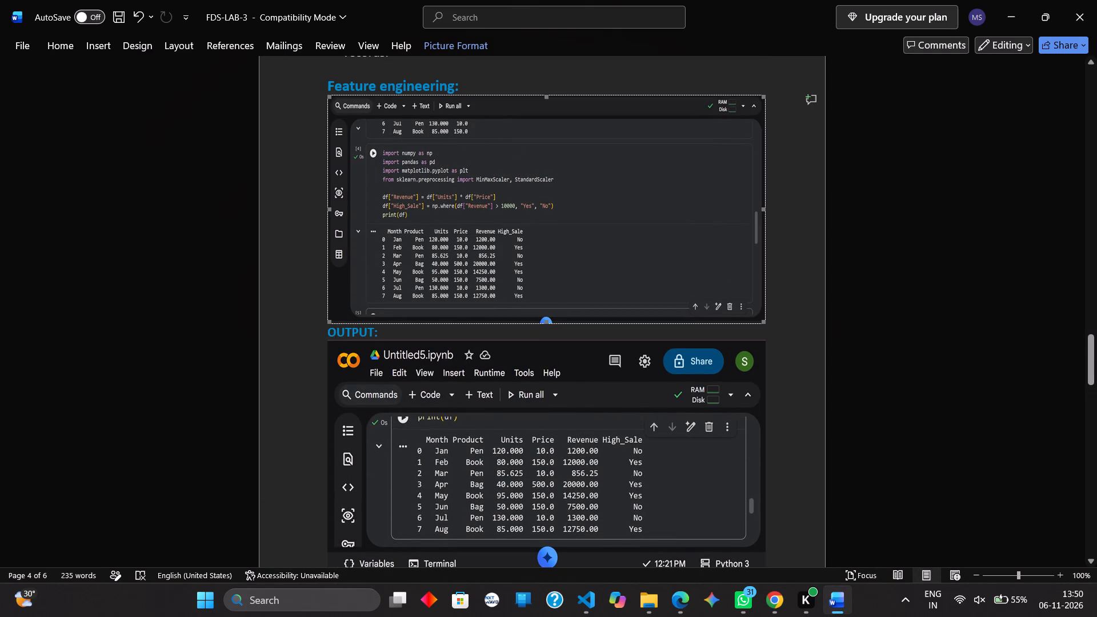
left_click(762, 527)
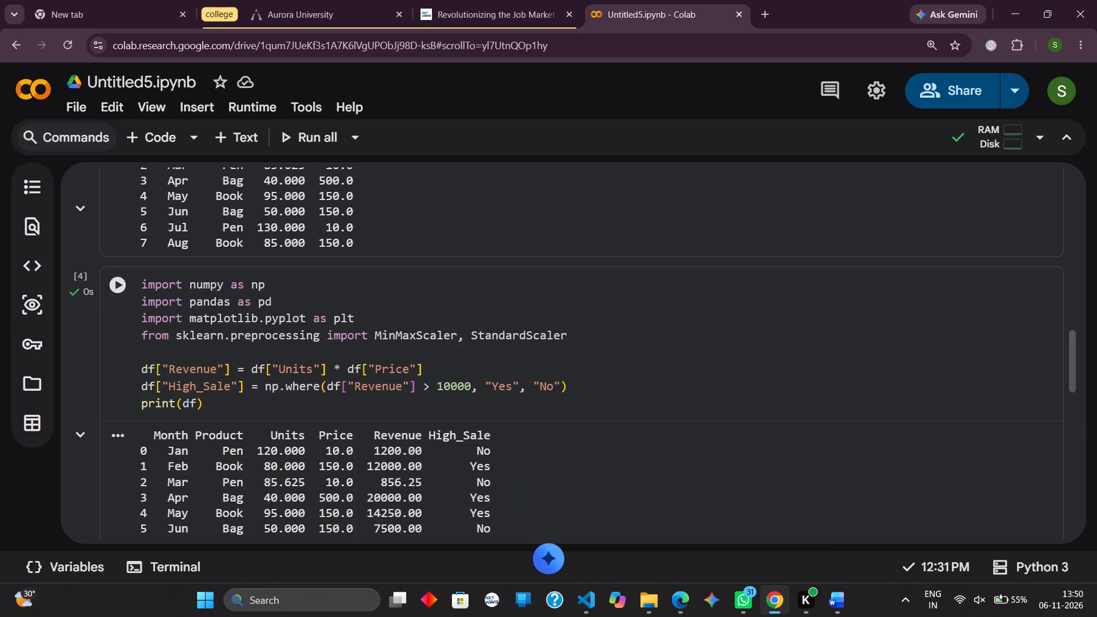
key("ctrl+minus")
key("ctrl+plus")
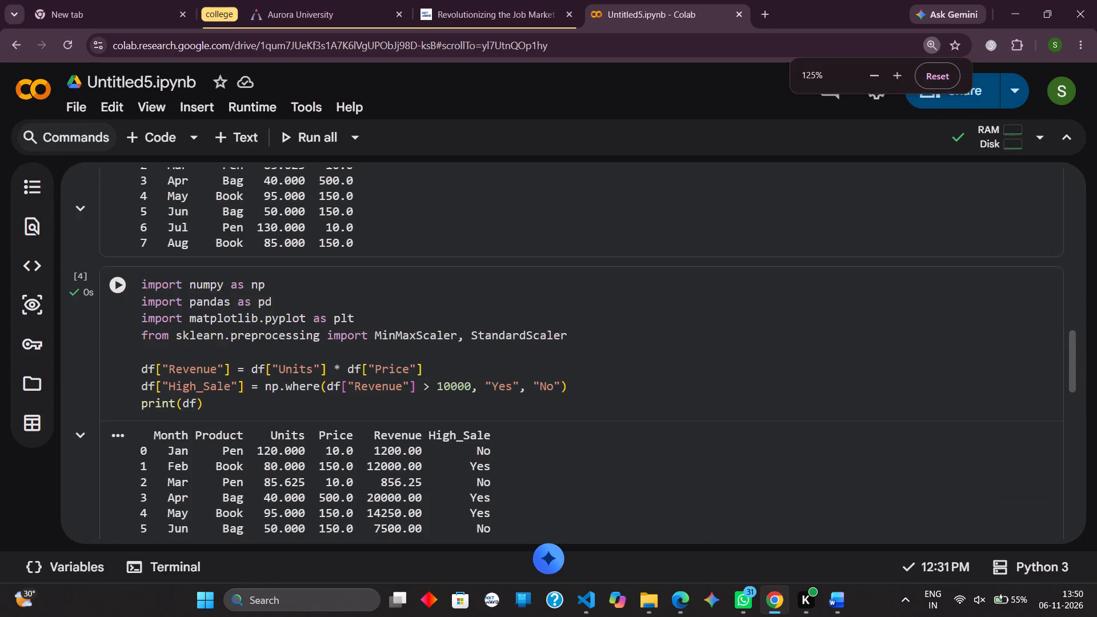
key("ctrl+plus")
key("ctrl+plus")
scroll(687, 386, "down", 1)
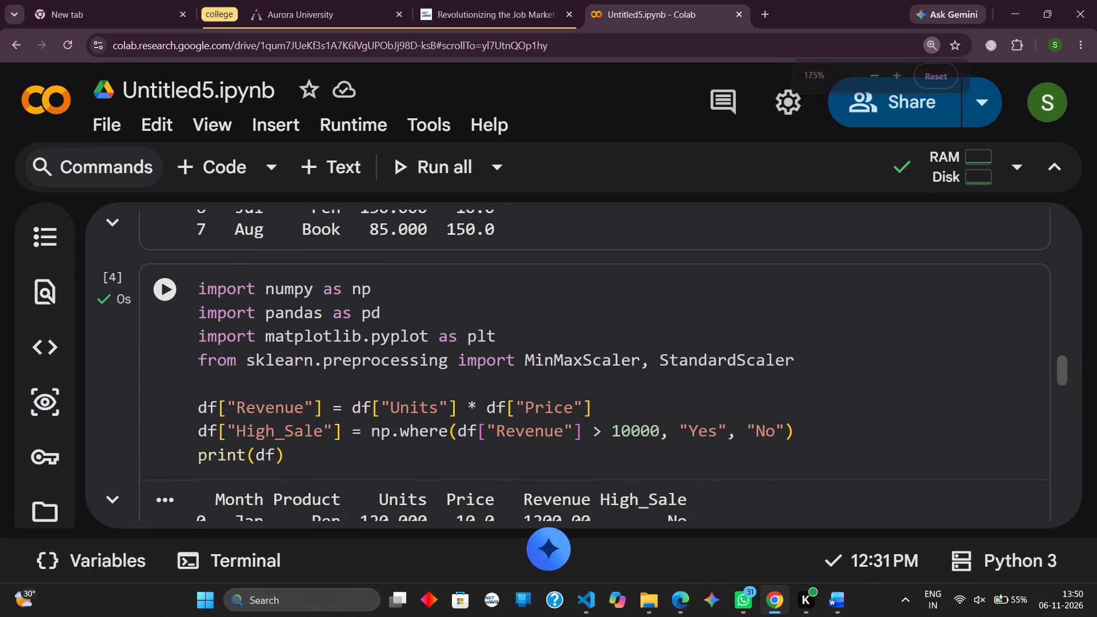
key("ctrl+plus")
scroll(687, 386, "down", 1)
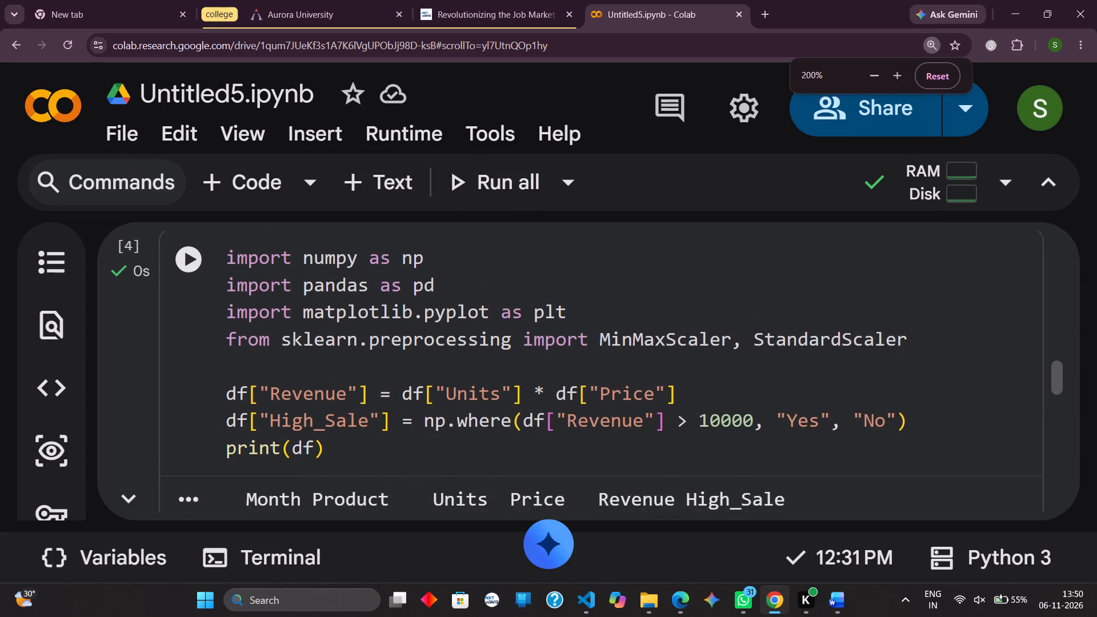
key("ctrl+plus")
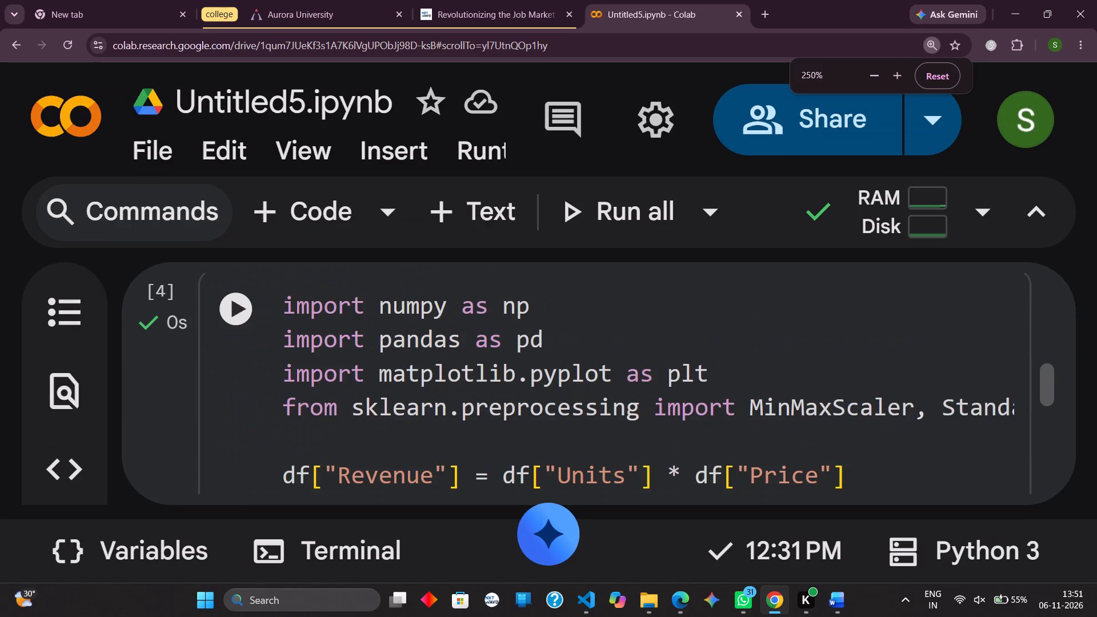
scroll(687, 386, "down", 1)
key("ctrl+minus")
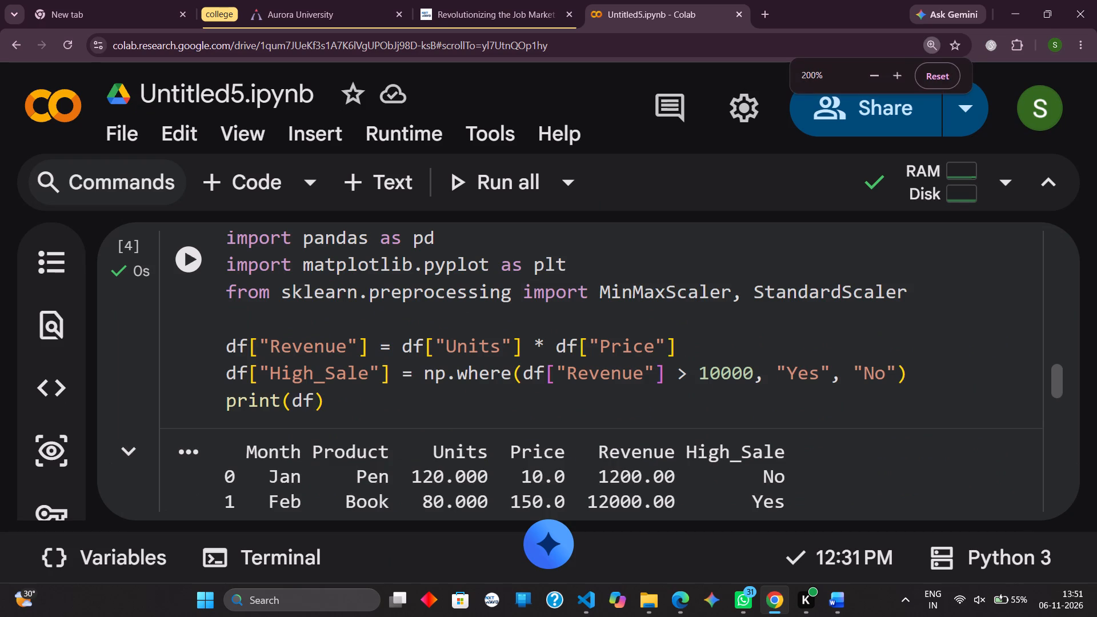
scroll(687, 386, "up", 1)
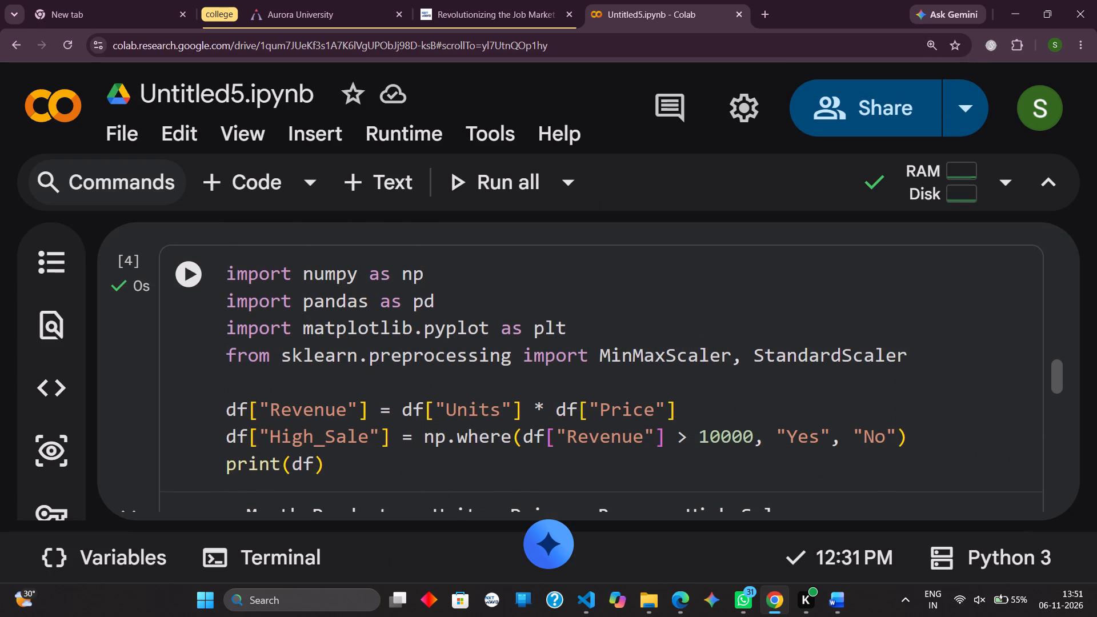
scroll(687, 386, "up", 1)
key("Print")
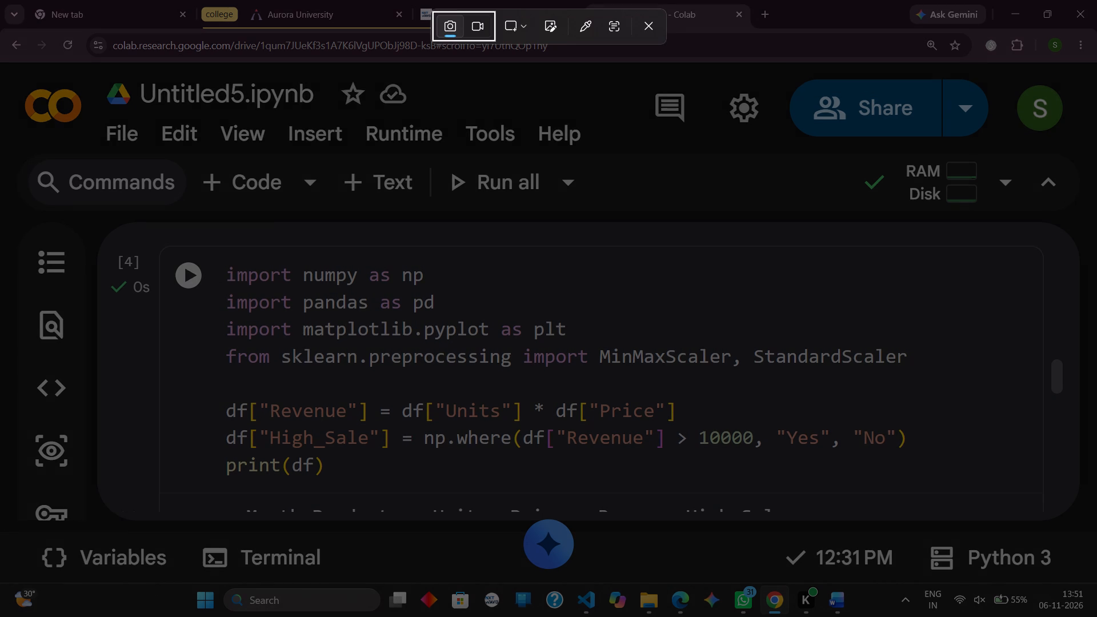
left_click_drag(9, 154, 1085, 549)
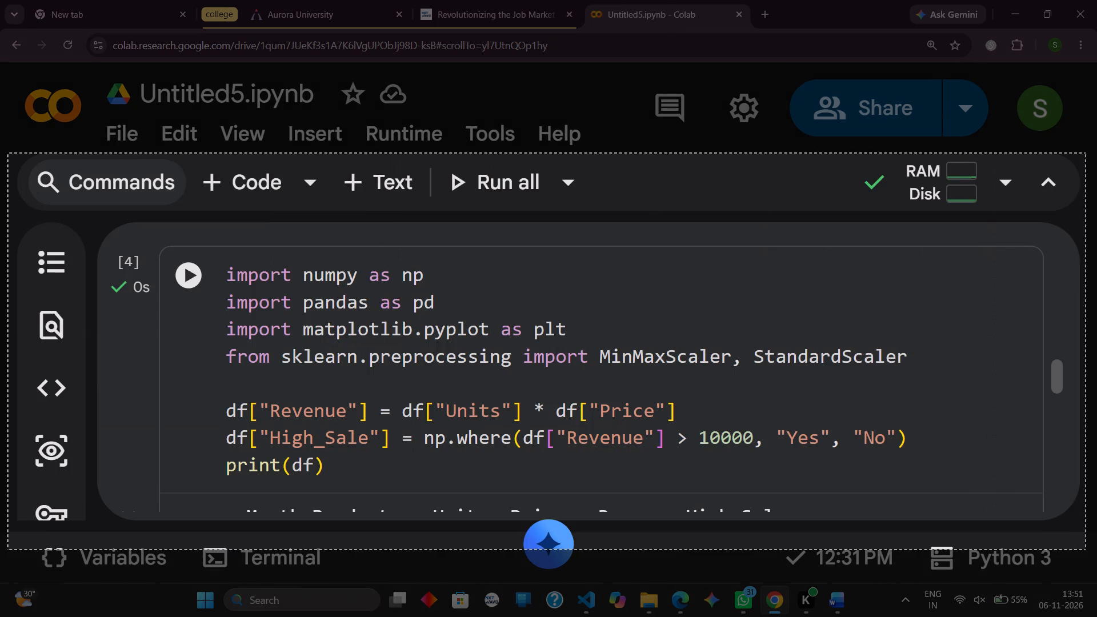
left_click_drag(1085, 549, 1089, 535)
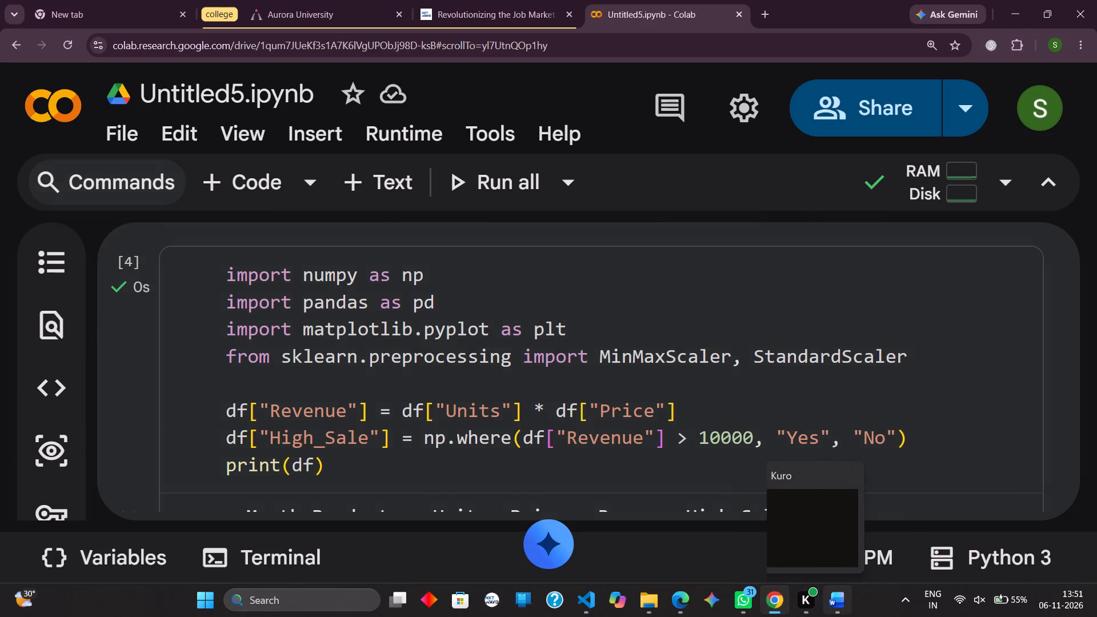
Return to Word, replace the selected Feature engineering picture with the new code capture, and stretch it taller above the OUTPUT heading.
left_click(846, 546)
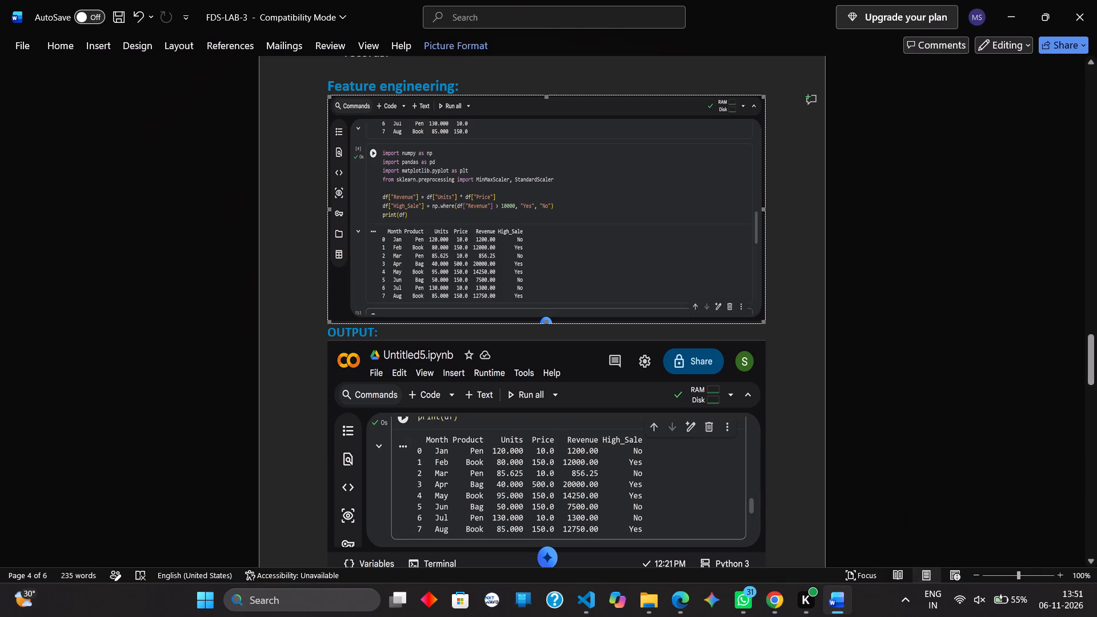
key("BackSpace")
key("ctrl+v")
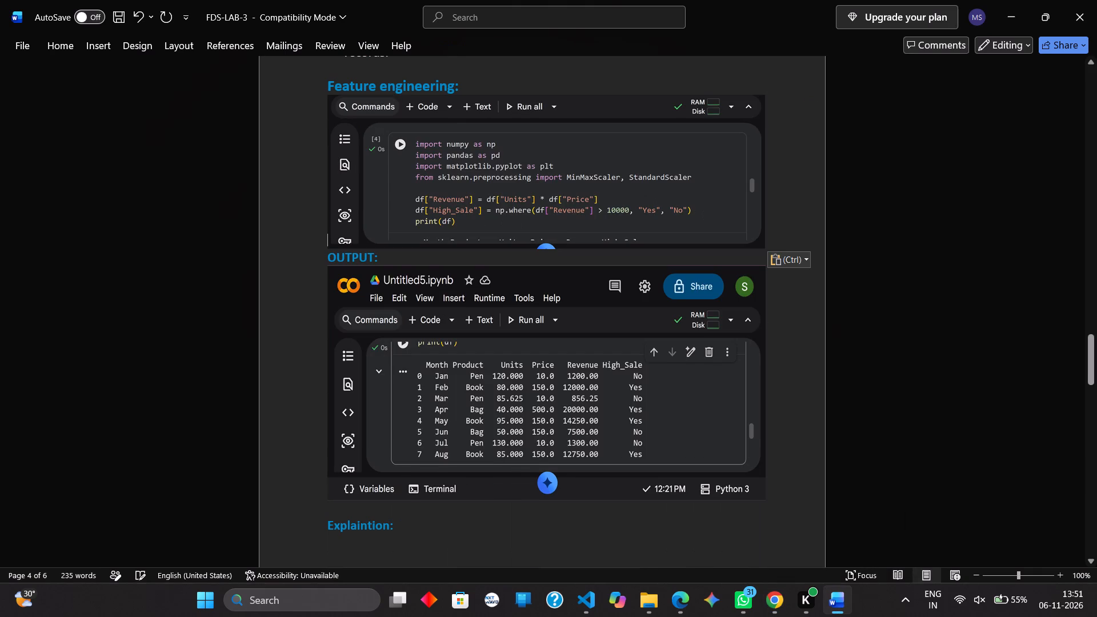
left_click(546, 203)
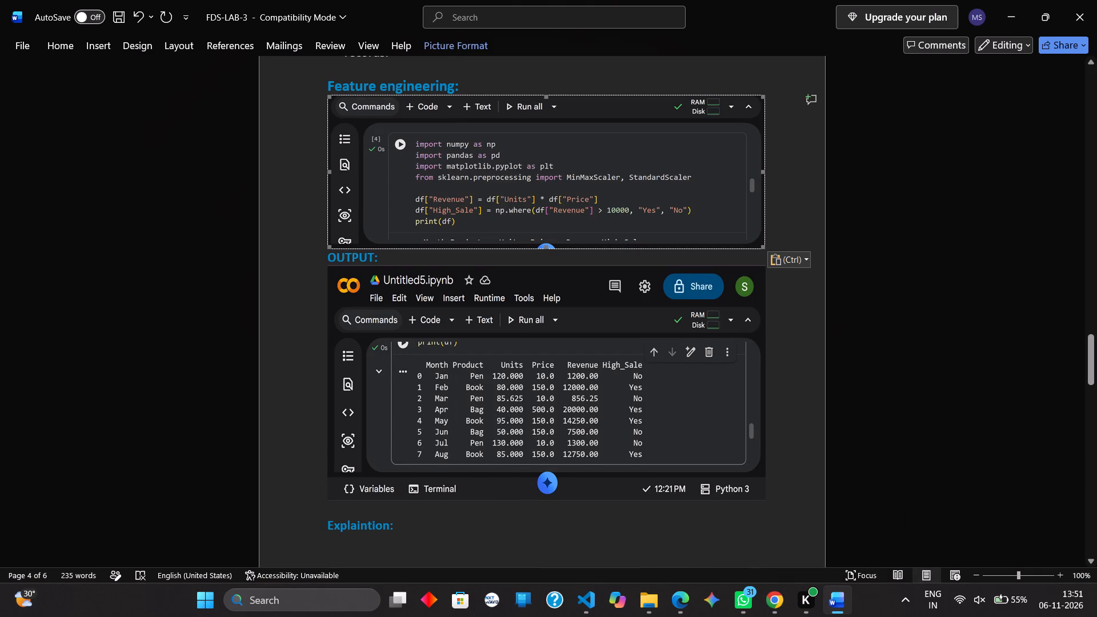
left_click_drag(545, 245, 552, 276)
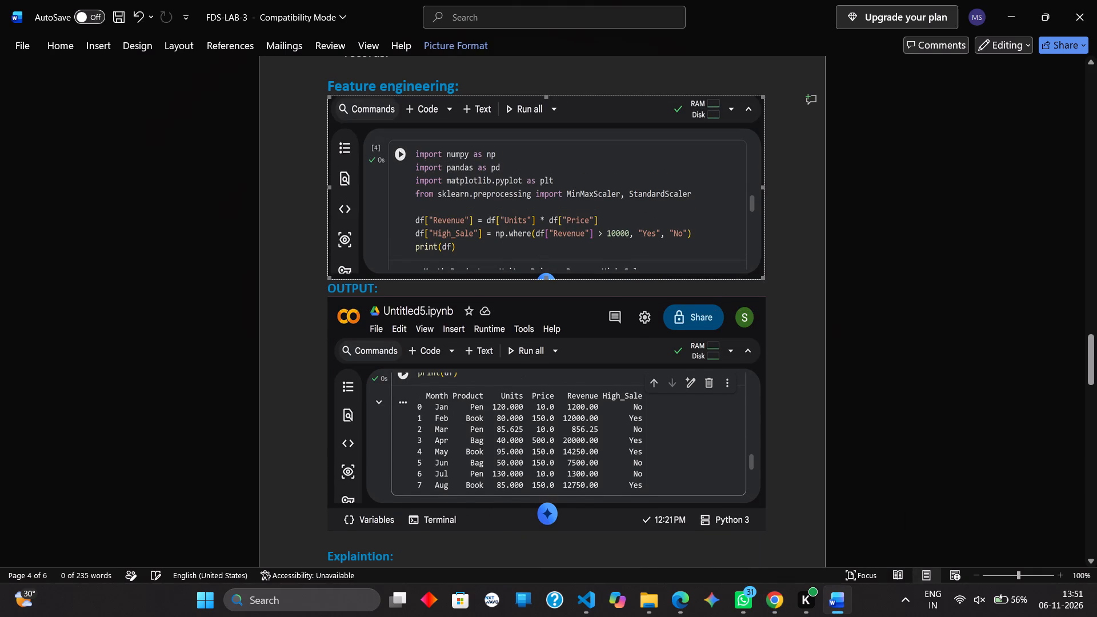
Switch to Chrome and capture cell [4]'s full output table from Month to High_Sale, including the Commands bar.
scroll(552, 276, "up", 1)
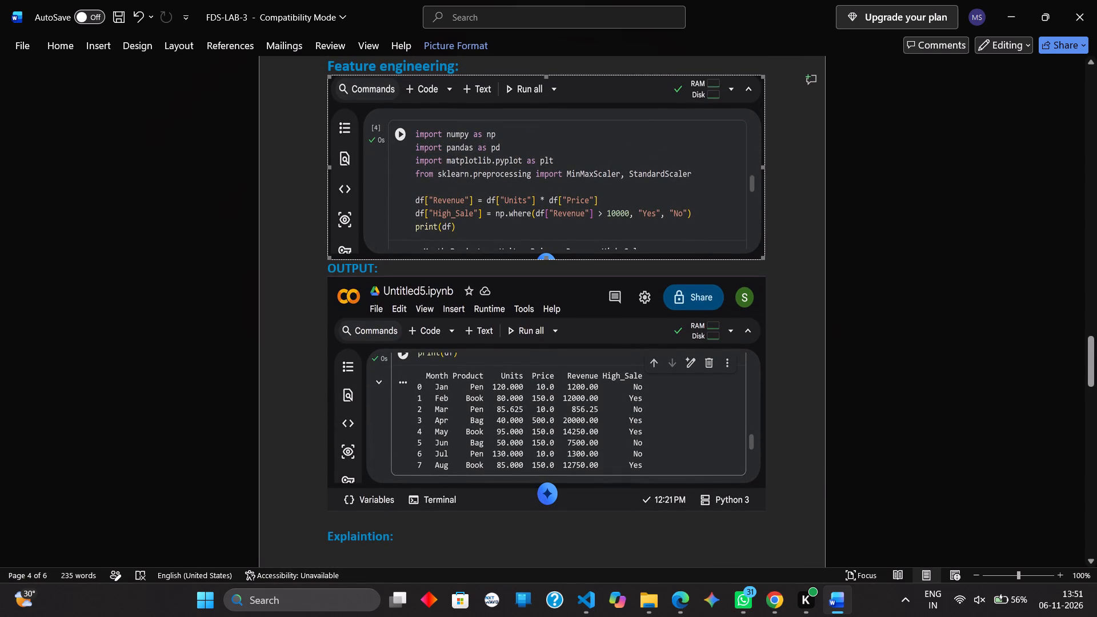
left_click(773, 530)
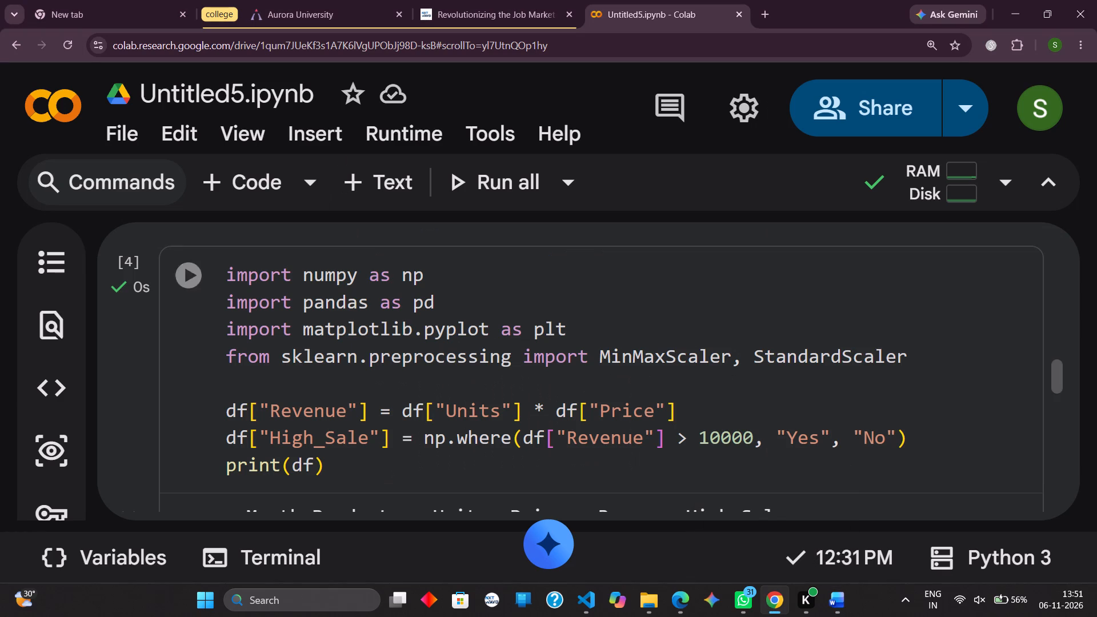
scroll(659, 426, "down", 3)
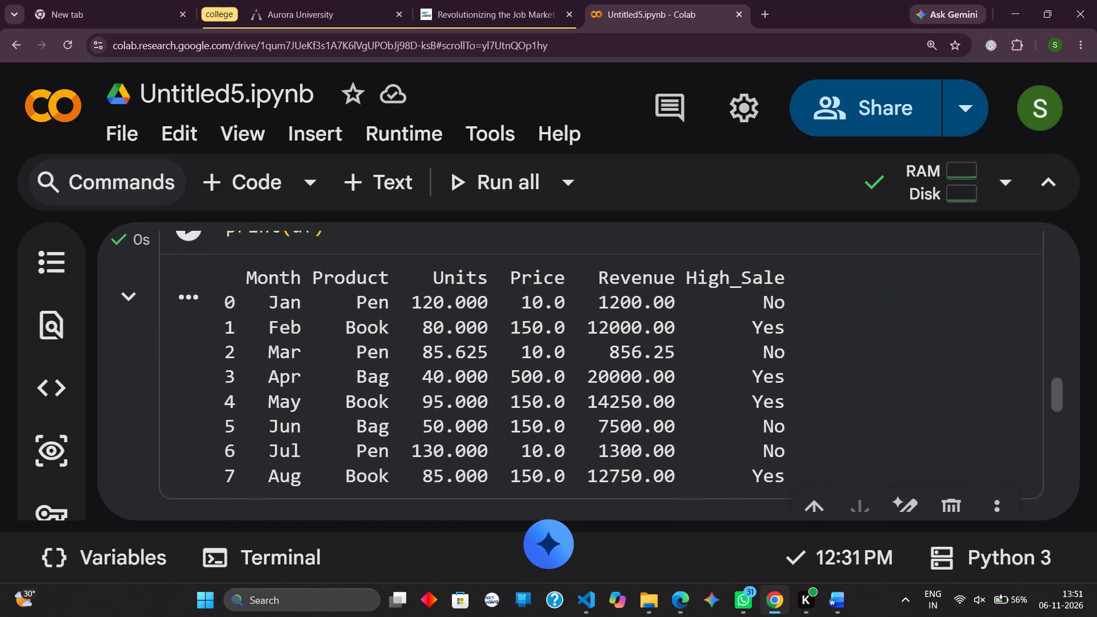
key("Print")
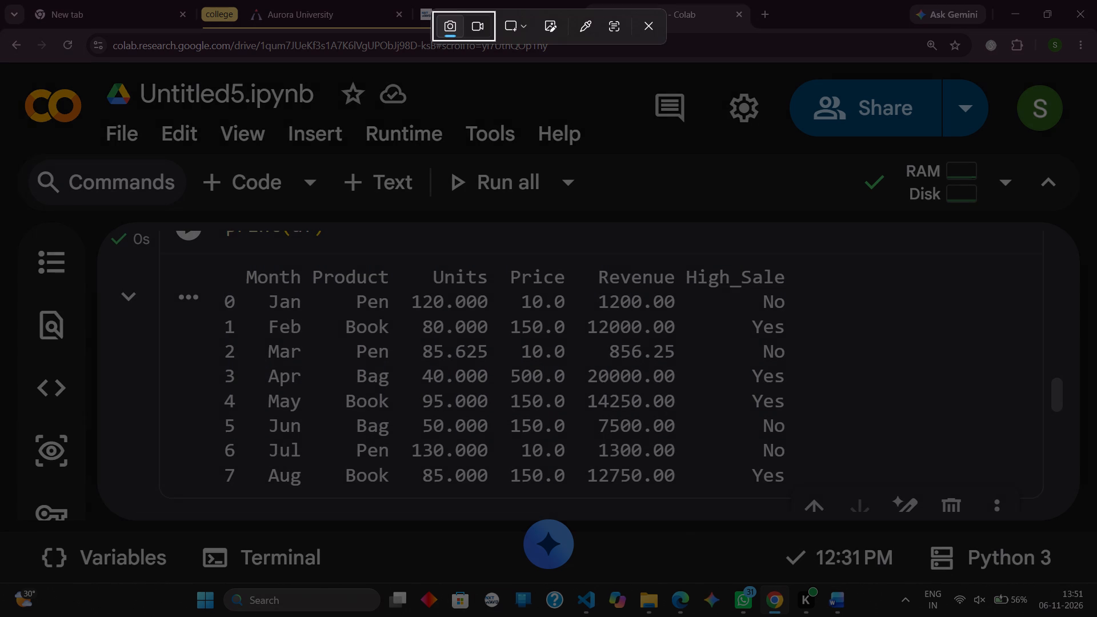
left_click_drag(11, 151, 1044, 497)
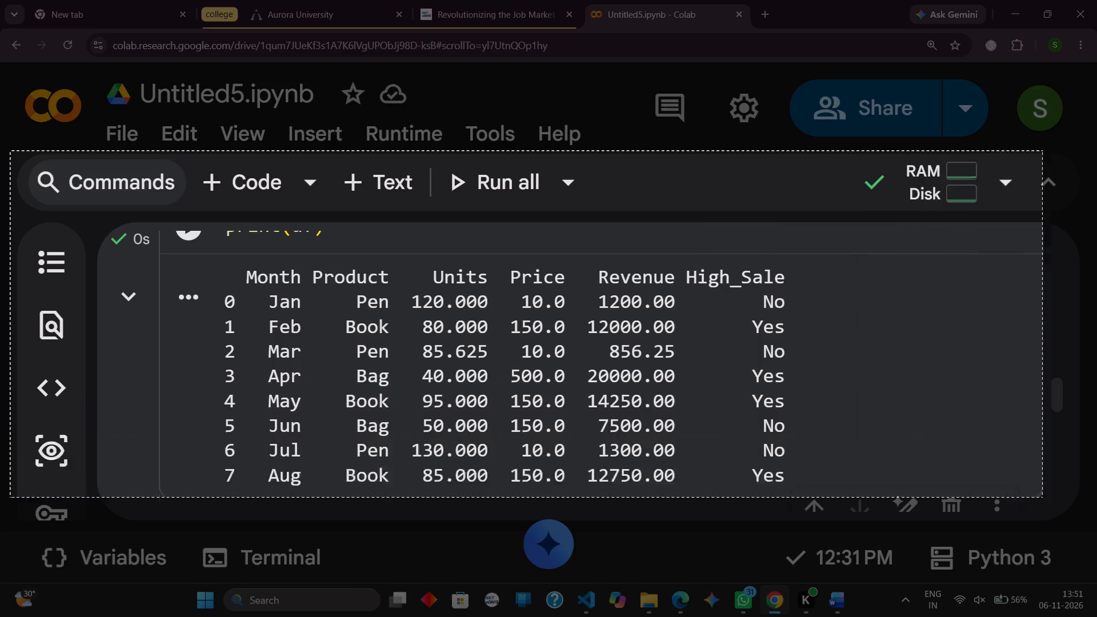
left_click_drag(1044, 497, 1088, 534)
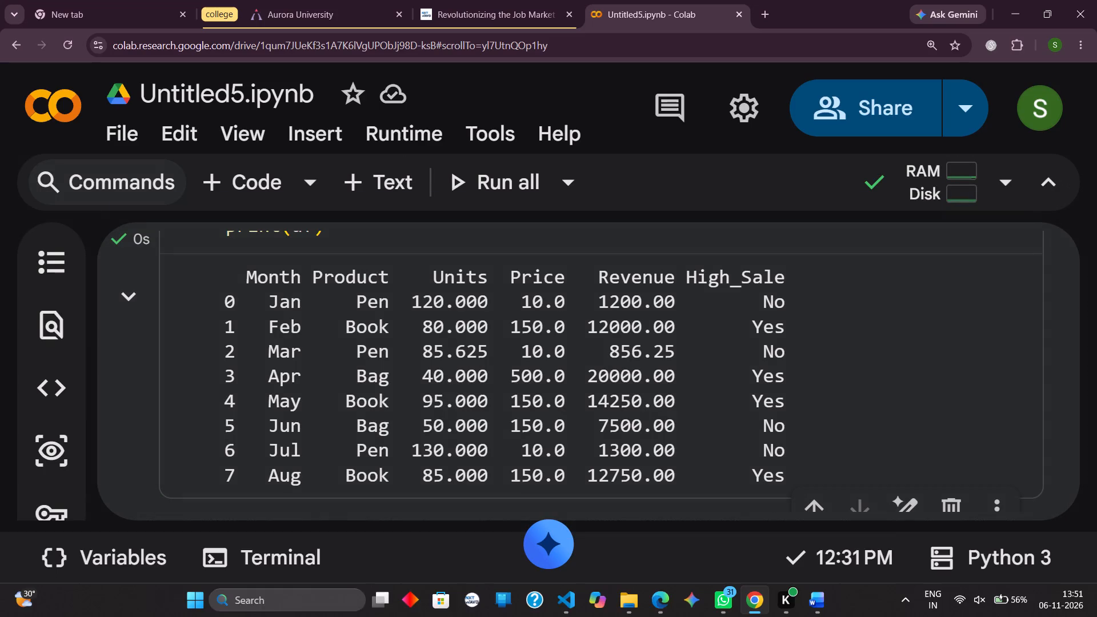
Return to Word and replace the OUTPUT picture under Feature engineering on page 4 with the new output capture.
left_click(838, 552)
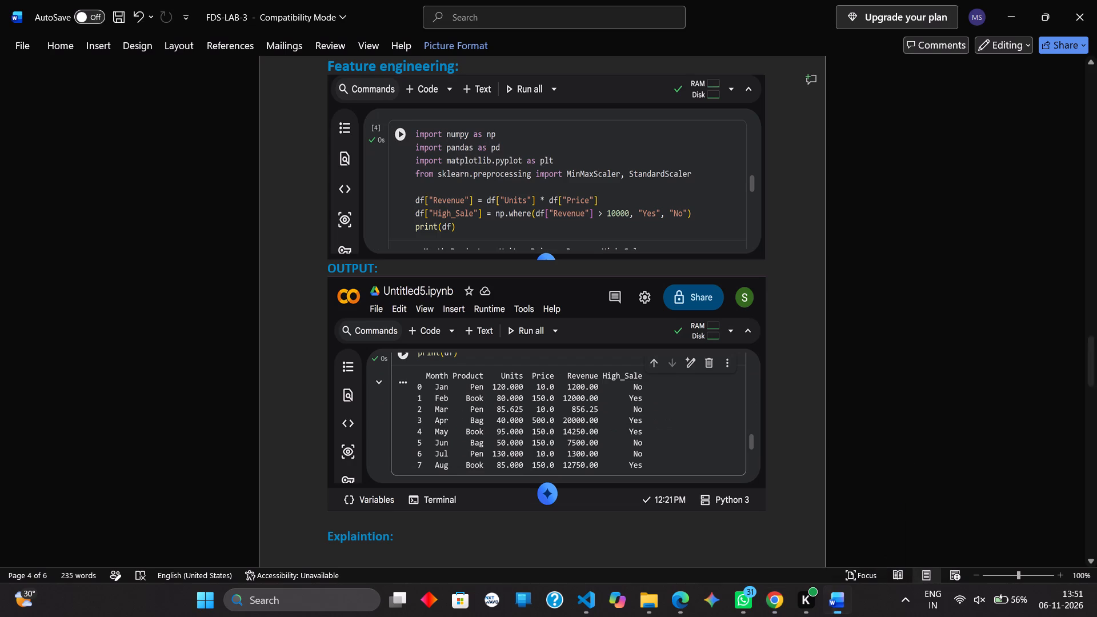
left_click(696, 429)
key("BackSpace")
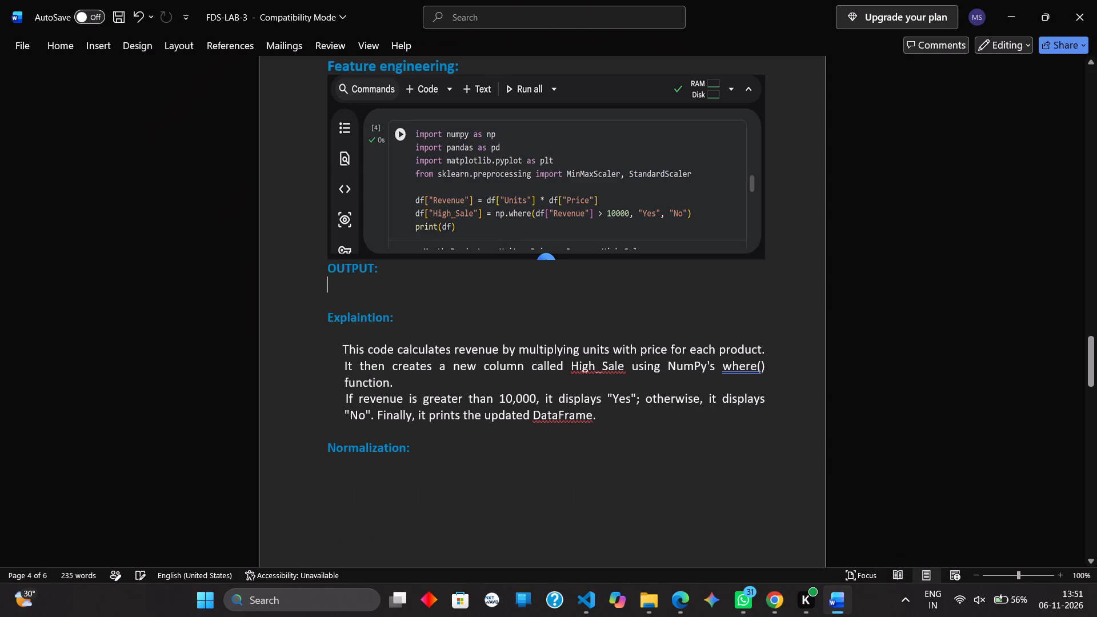
key("ctrl+v")
left_click(537, 397)
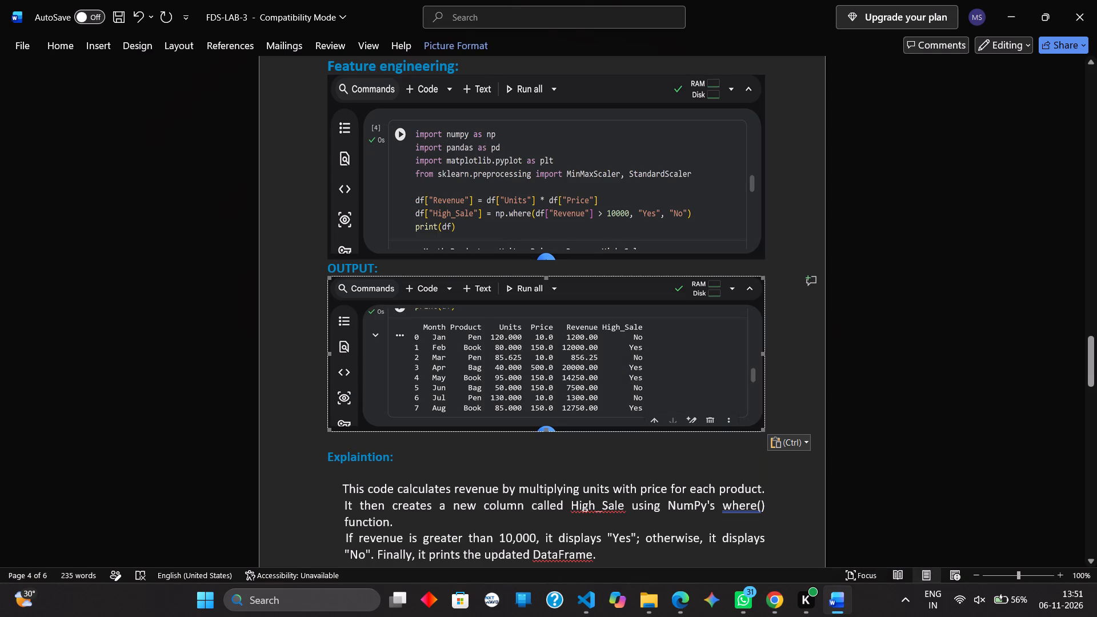
Review the replaced pictures and explanations between the cleaned-data output on page 3 and the Normalization section on page 5.
scroll(550, 404, "up", 1)
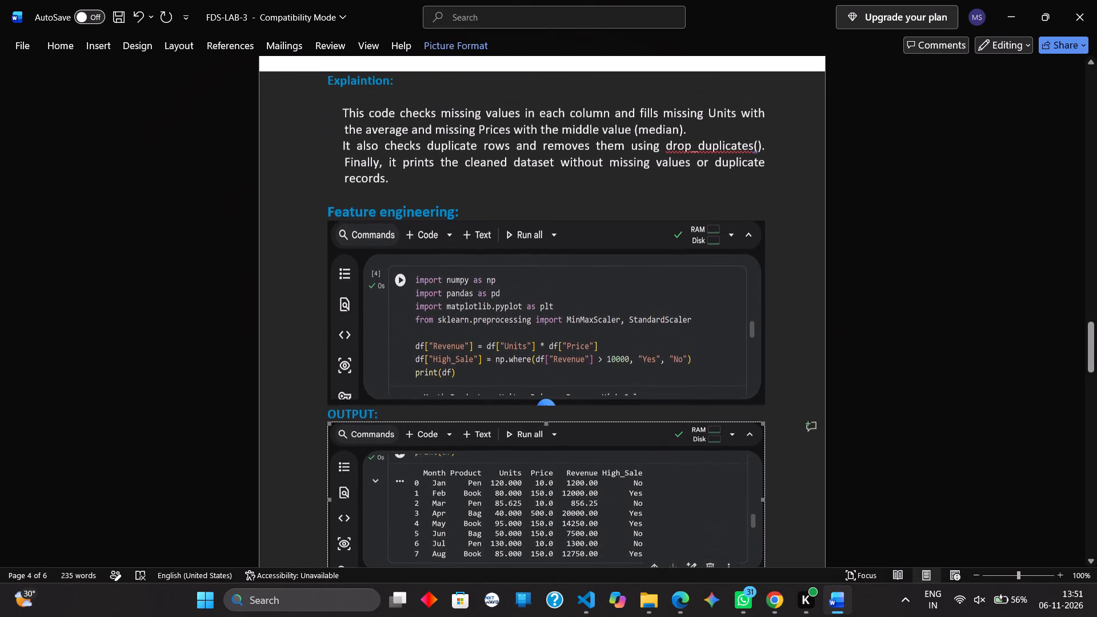
scroll(550, 404, "down", 3)
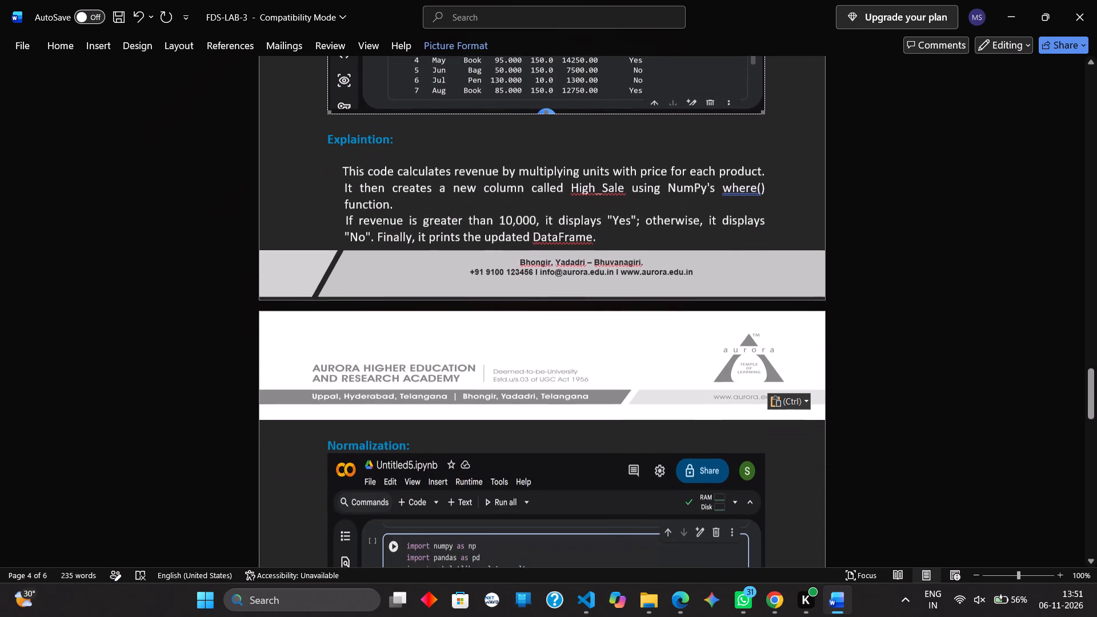
scroll(550, 404, "up", 5)
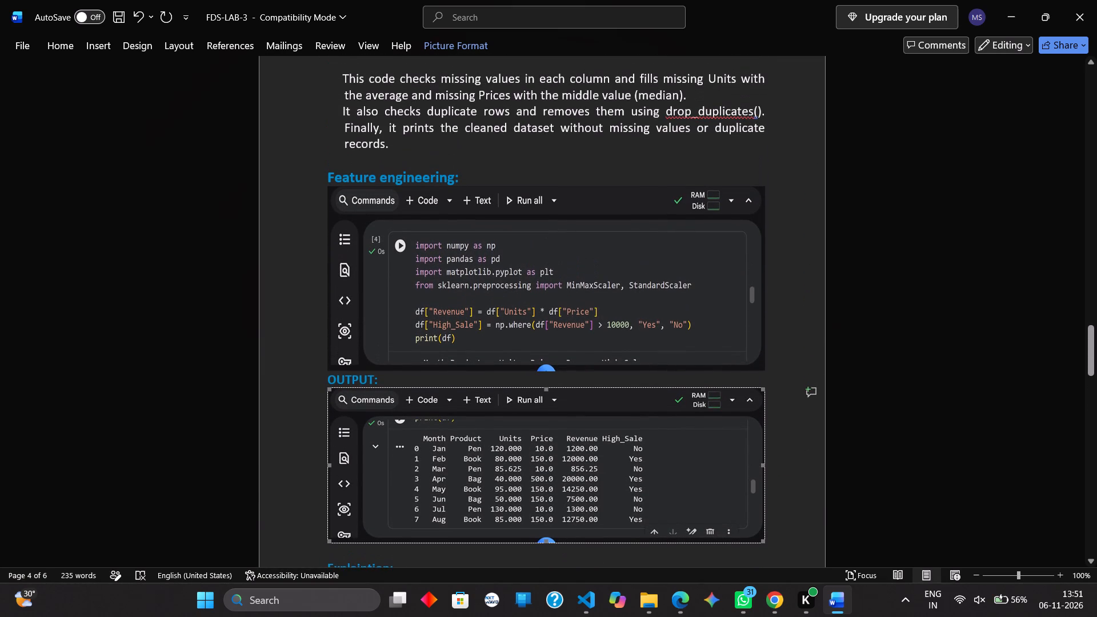
scroll(550, 404, "up", 3)
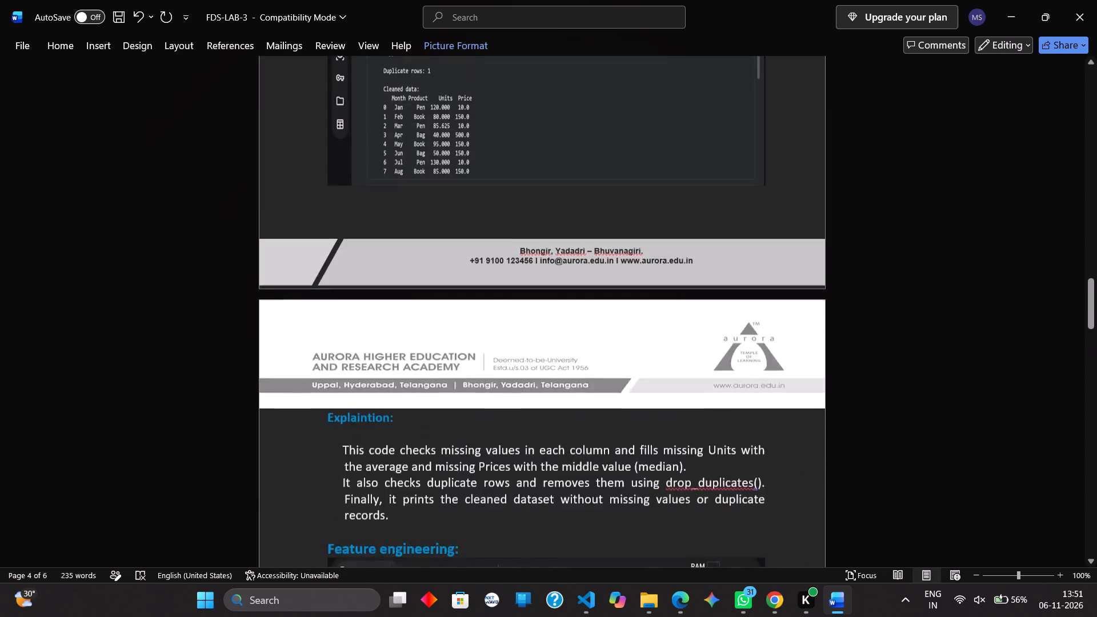
scroll(550, 404, "up", 3)
scroll(550, 404, "down", 4)
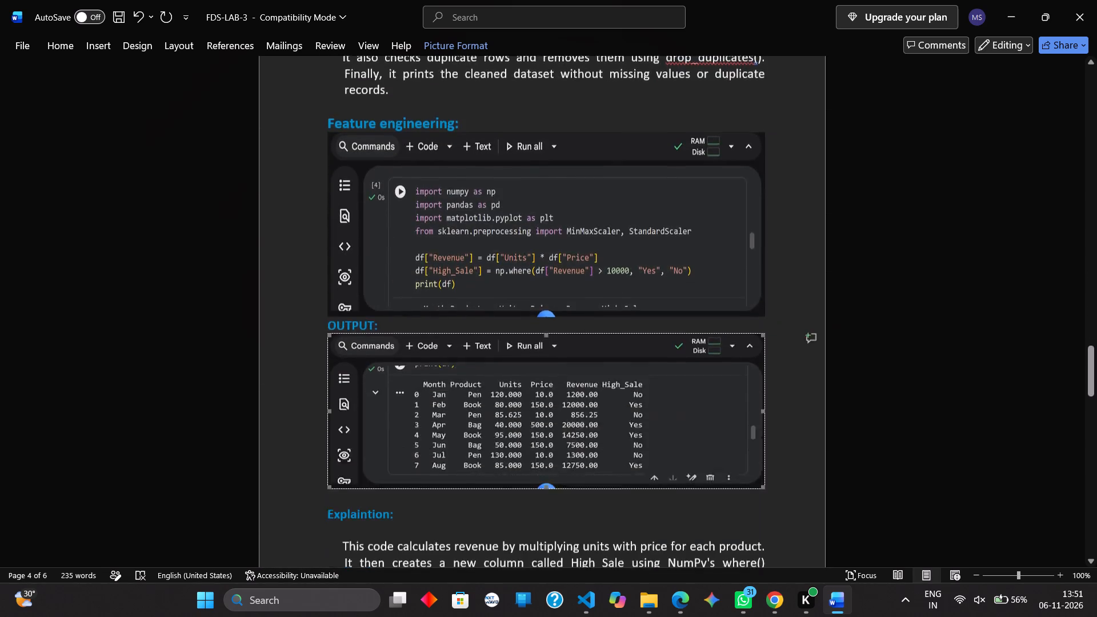
Select the Normalization code picture on page 5, and capture cell [5]'s full code in Chrome, including the Commands bar.
scroll(550, 404, "down", 2)
left_click(546, 359)
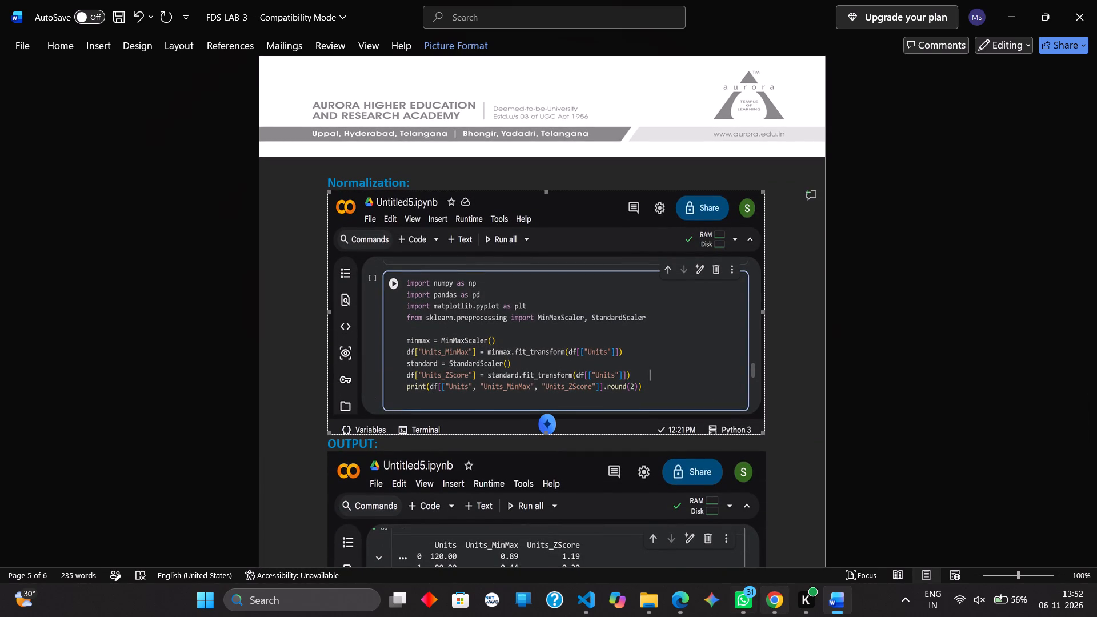
left_click(751, 499)
scroll(676, 427, "down", 3)
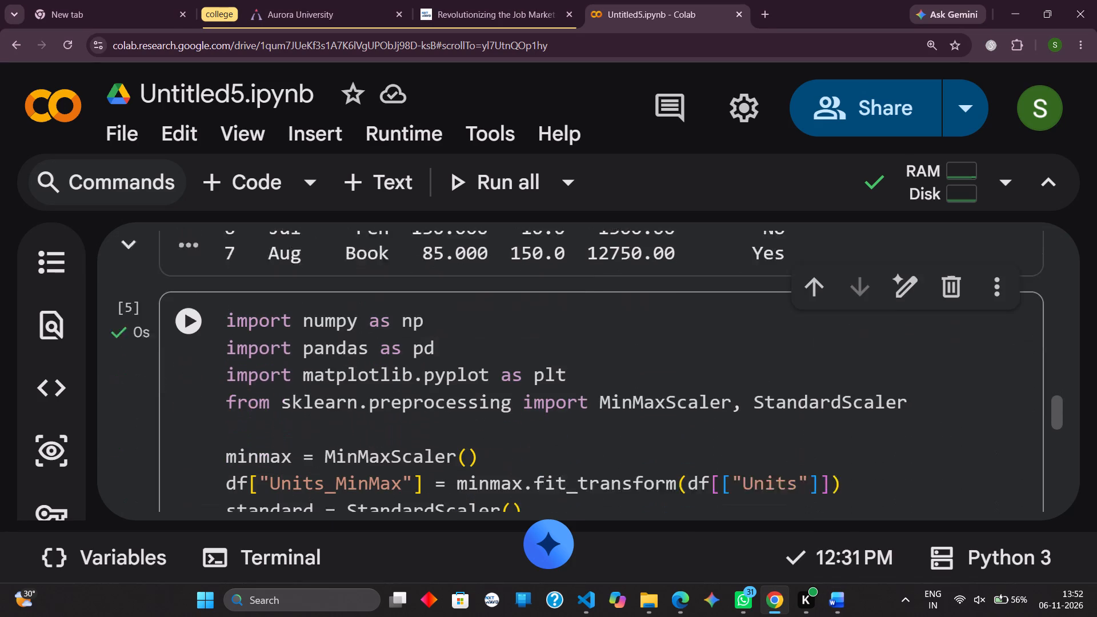
scroll(676, 427, "down", 1)
scroll(676, 427, "left", 1)
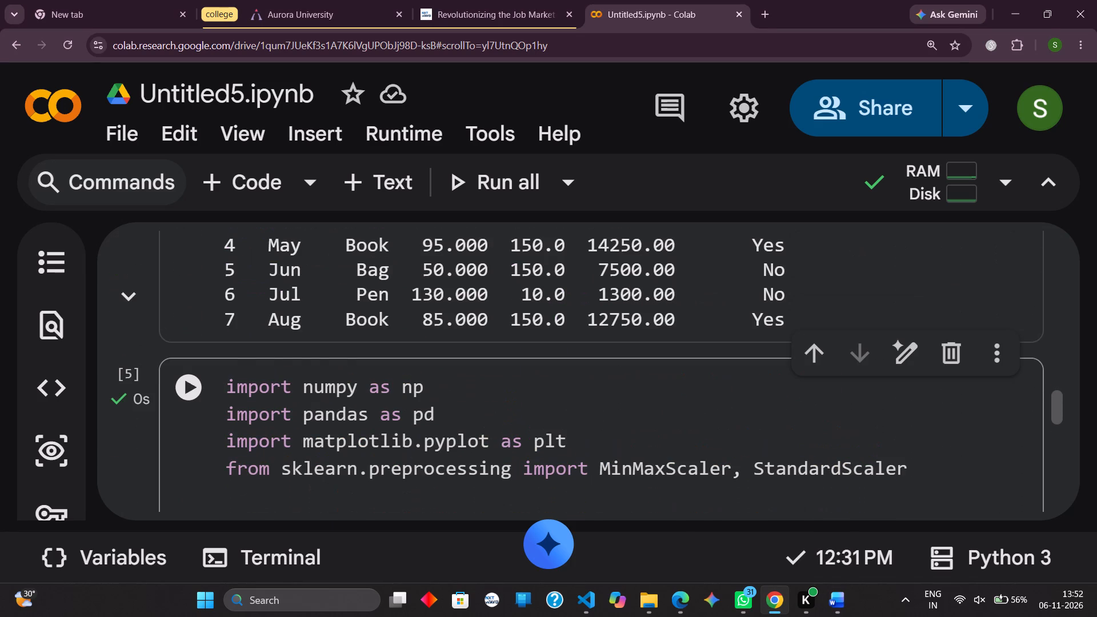
scroll(668, 434, "down", 1)
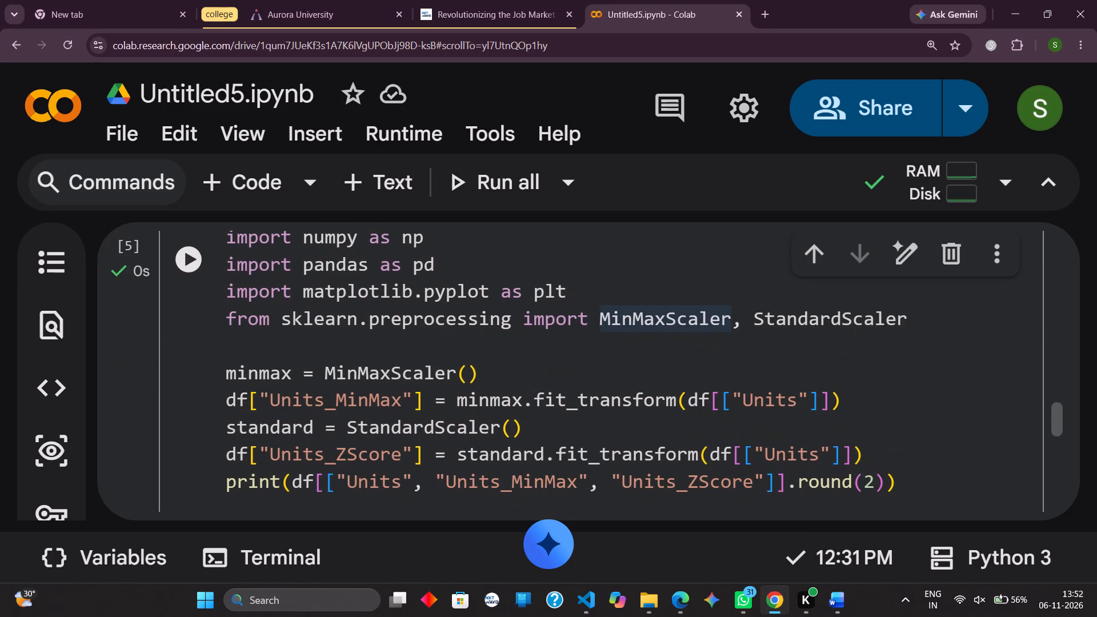
scroll(668, 434, "left", 3)
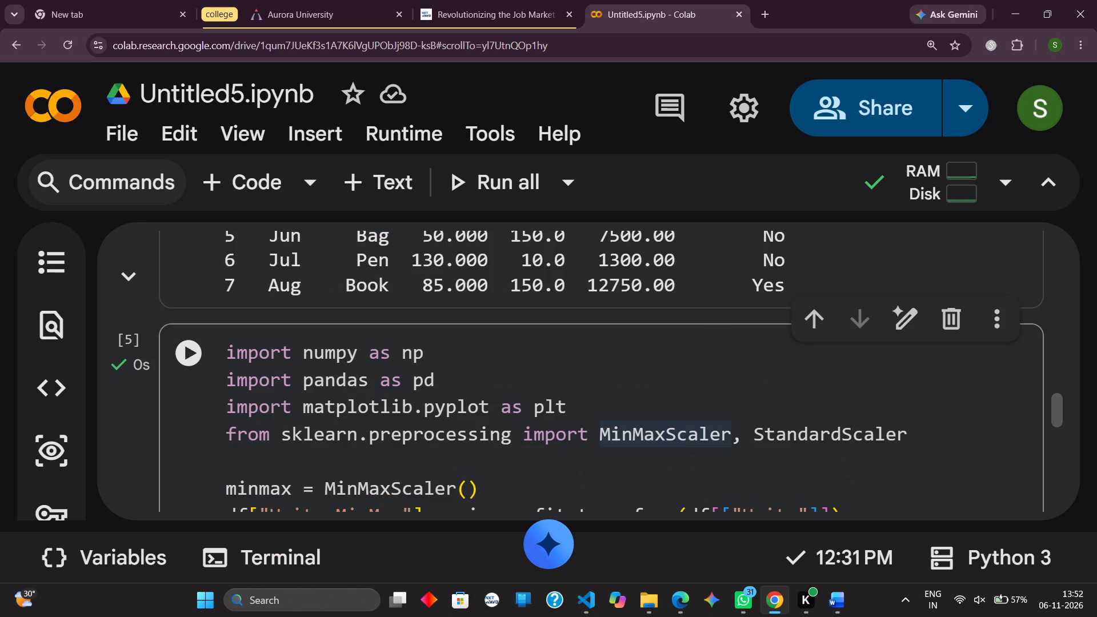
scroll(670, 470, "down", 4)
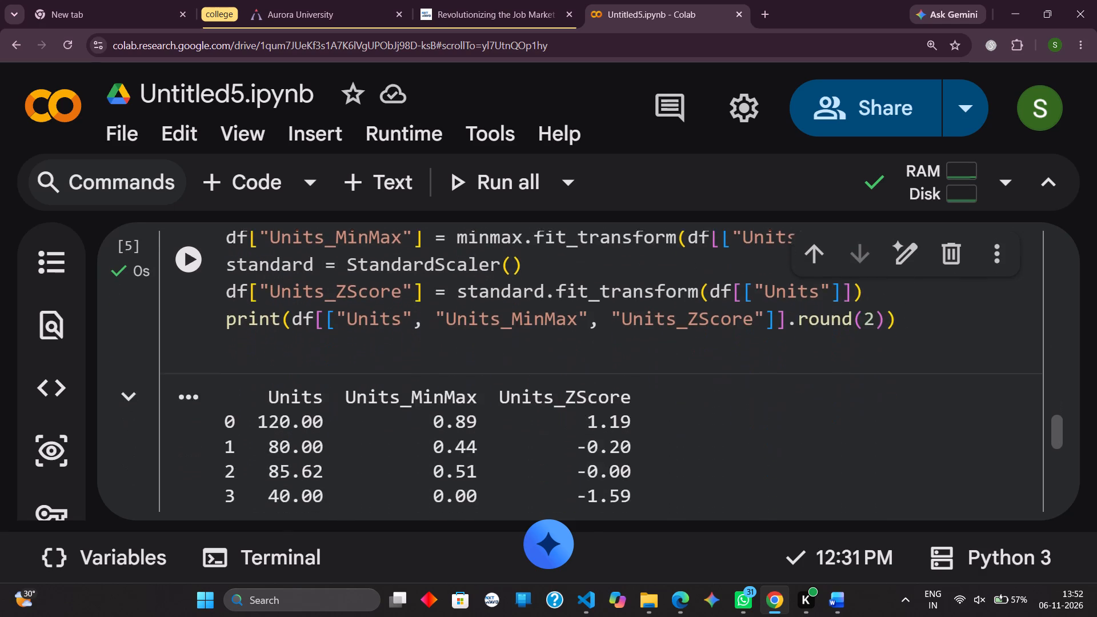
scroll(670, 470, "down", 2)
scroll(670, 470, "up", 5)
scroll(670, 470, "down", 2)
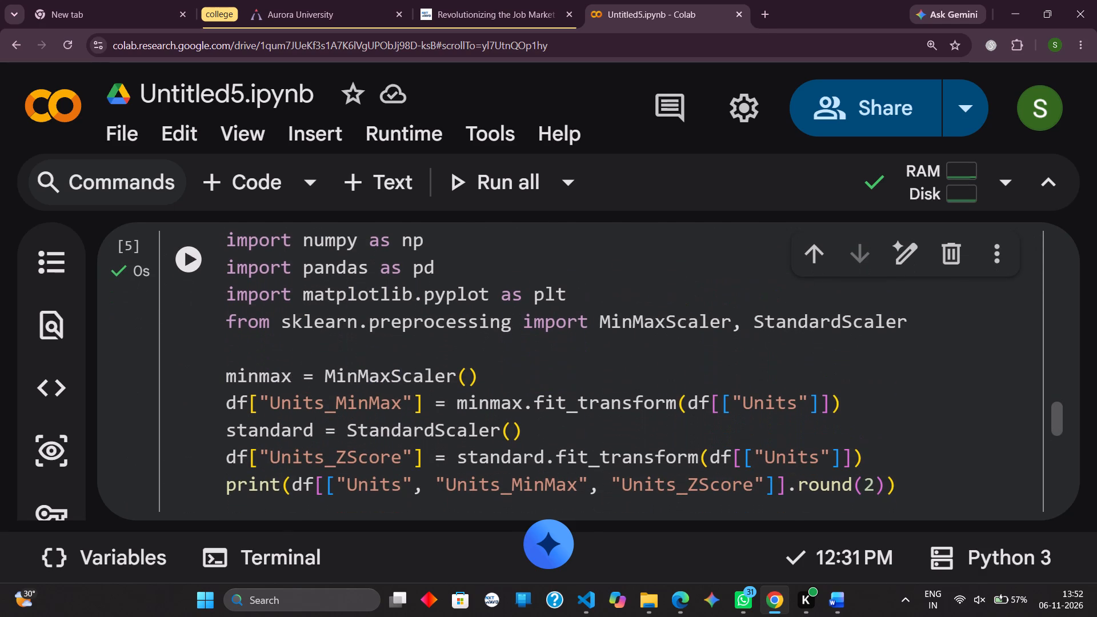
key("Print")
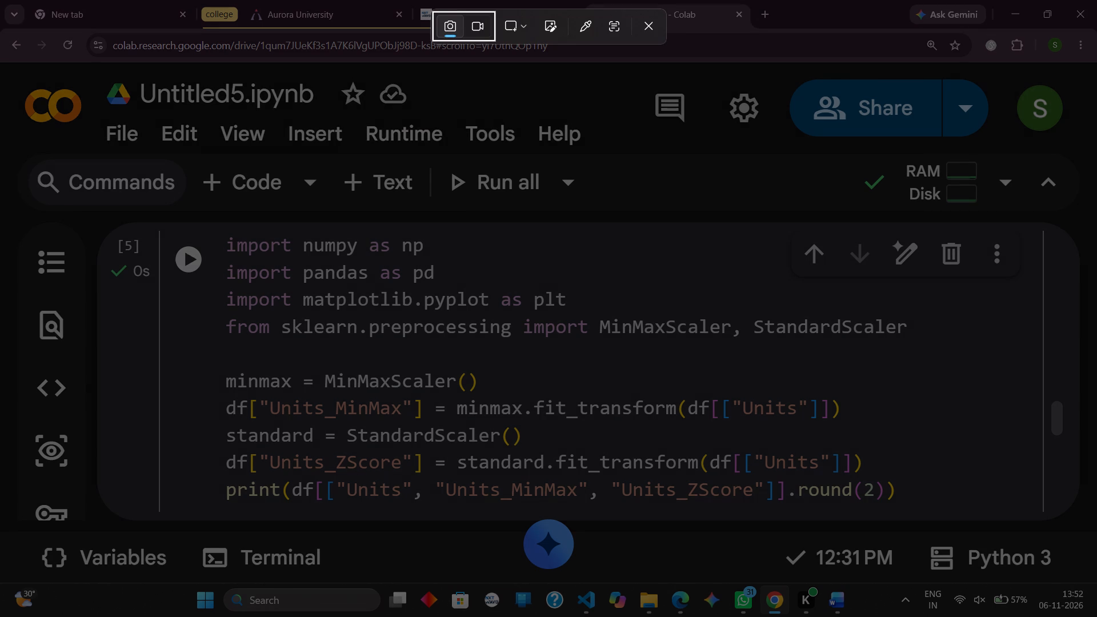
left_click_drag(10, 151, 1066, 558)
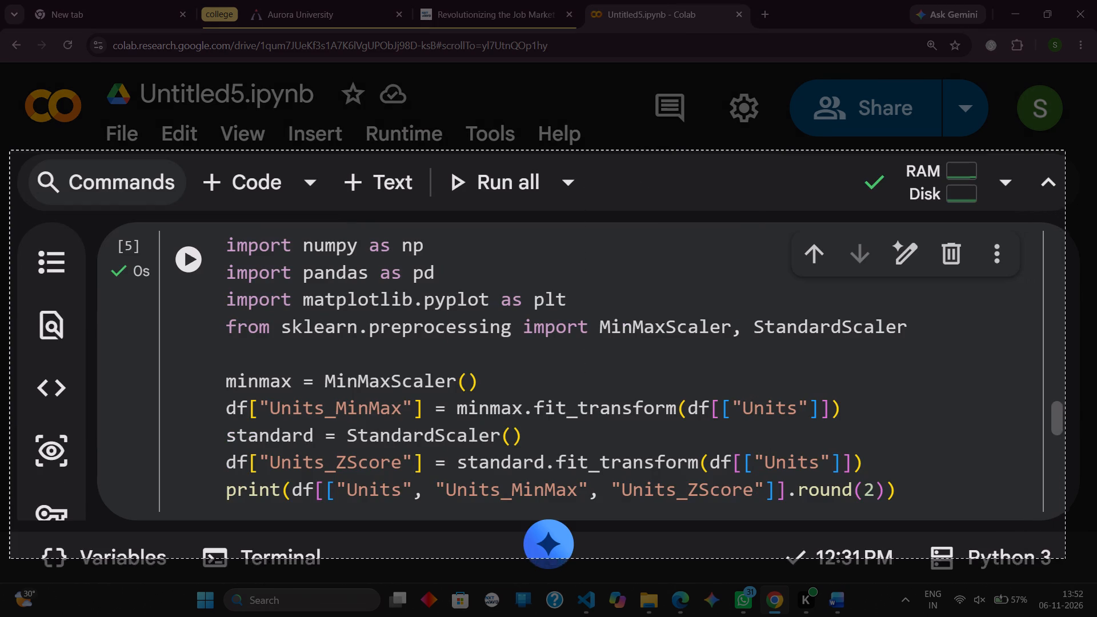
left_click_drag(1066, 558, 1083, 542)
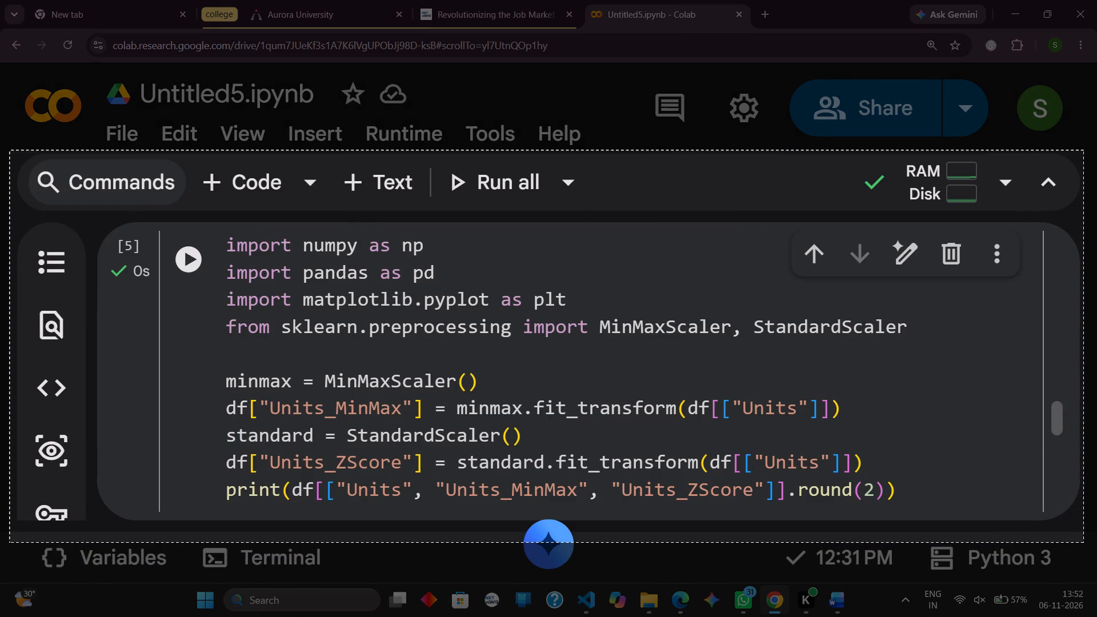
left_click_drag(1083, 542, 1083, 543)
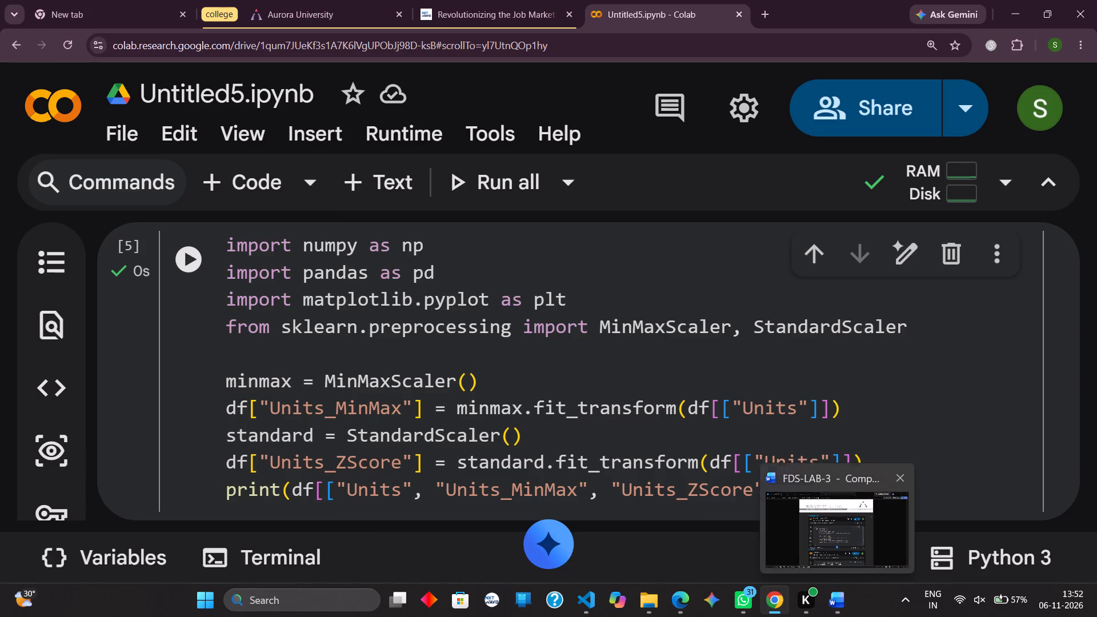
Return to Word, replace the selected Normalization picture with the new code capture, and stretch it taller above the OUTPUT heading.
left_click(846, 546)
key("BackSpace")
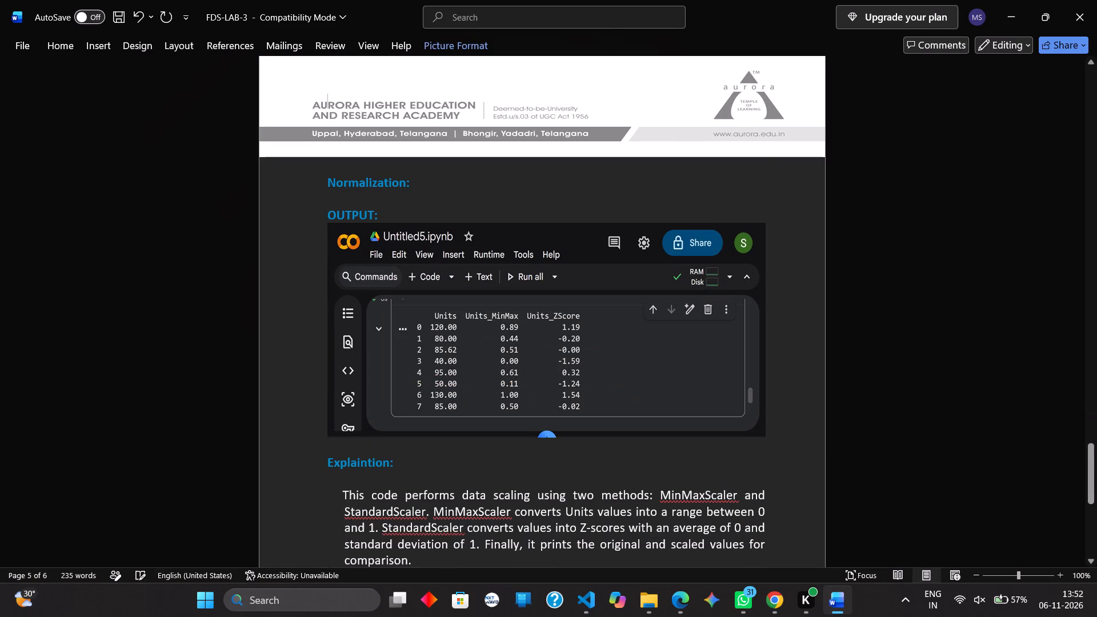
key("ctrl+v")
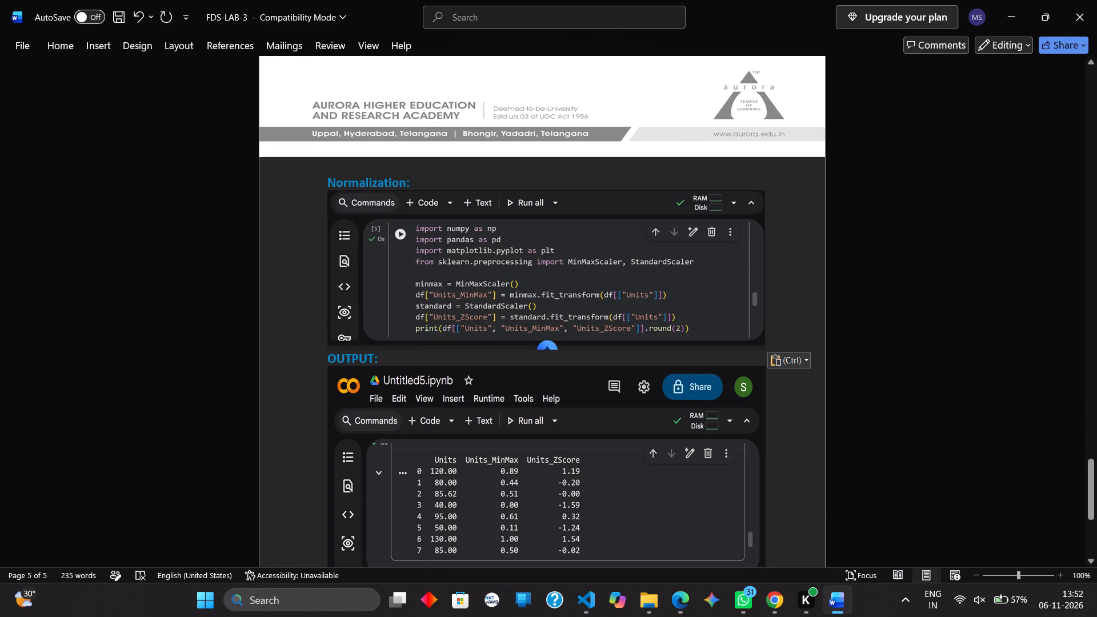
left_click(552, 308)
left_click_drag(547, 348, 547, 352)
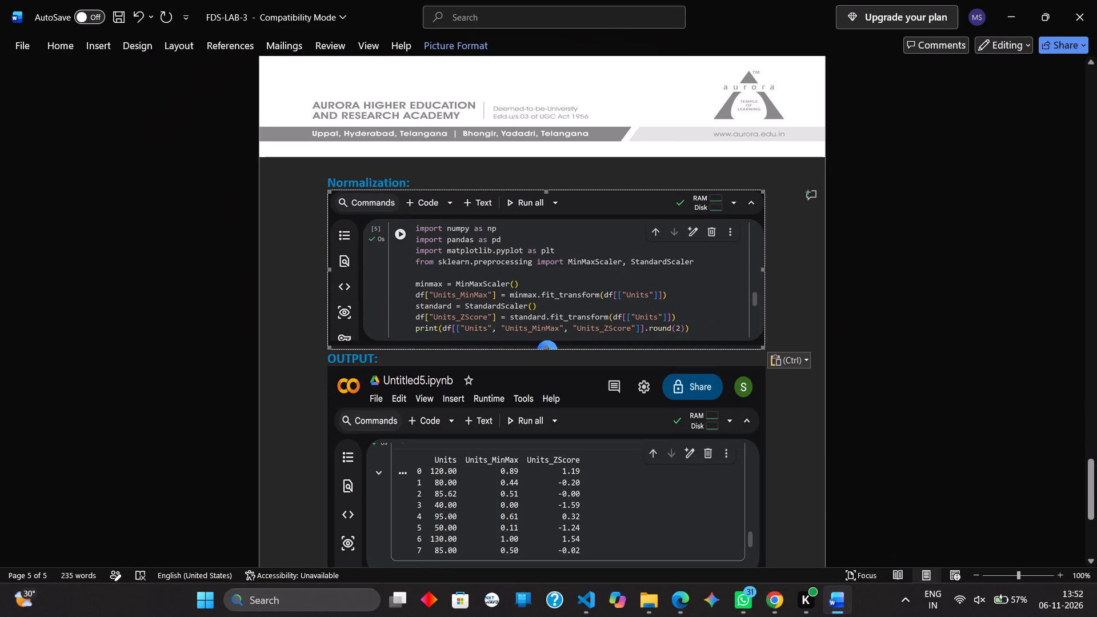
left_click_drag(547, 352, 548, 372)
Select the Normalization OUTPUT picture, and capture cell [5]'s full output table from Units to Units_ZScore in Chrome, including the Commands bar.
scroll(548, 372, "down", 7)
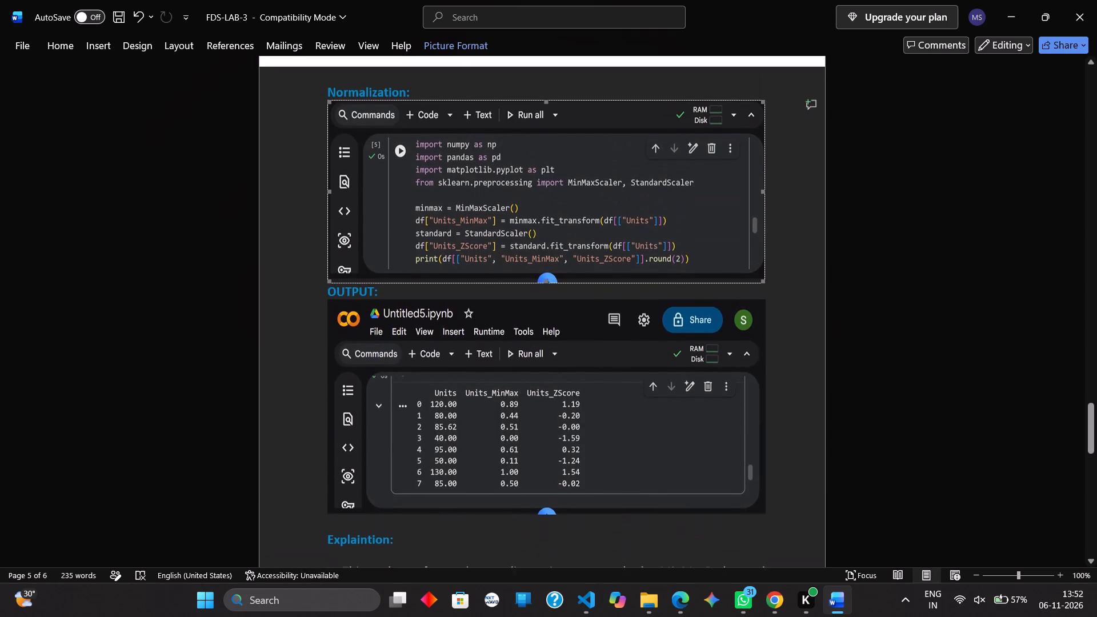
left_click(548, 412)
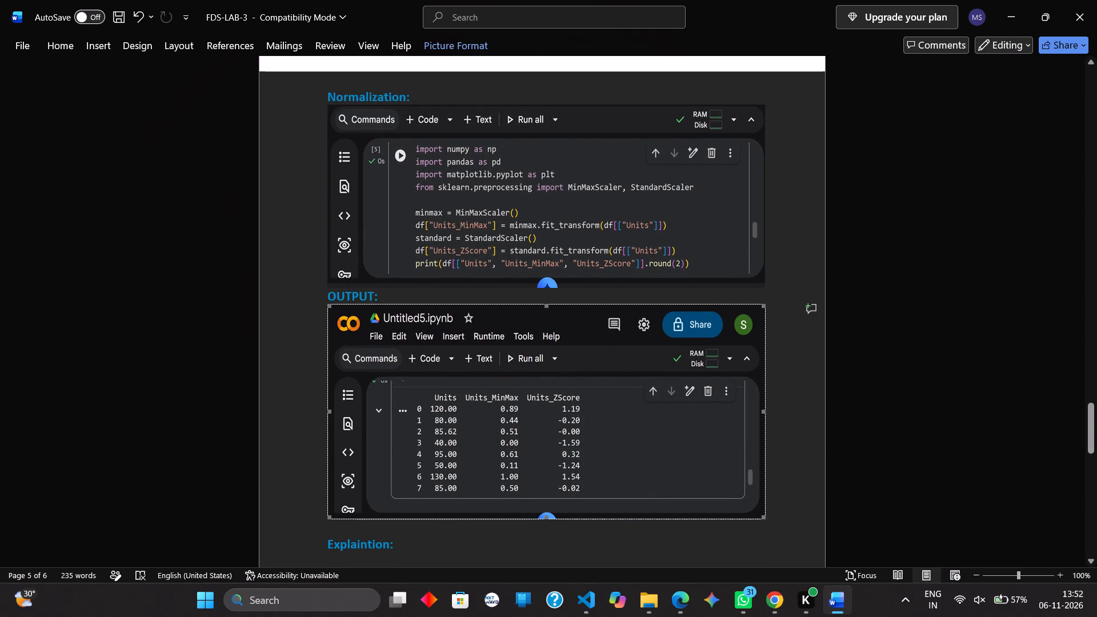
left_click(773, 552)
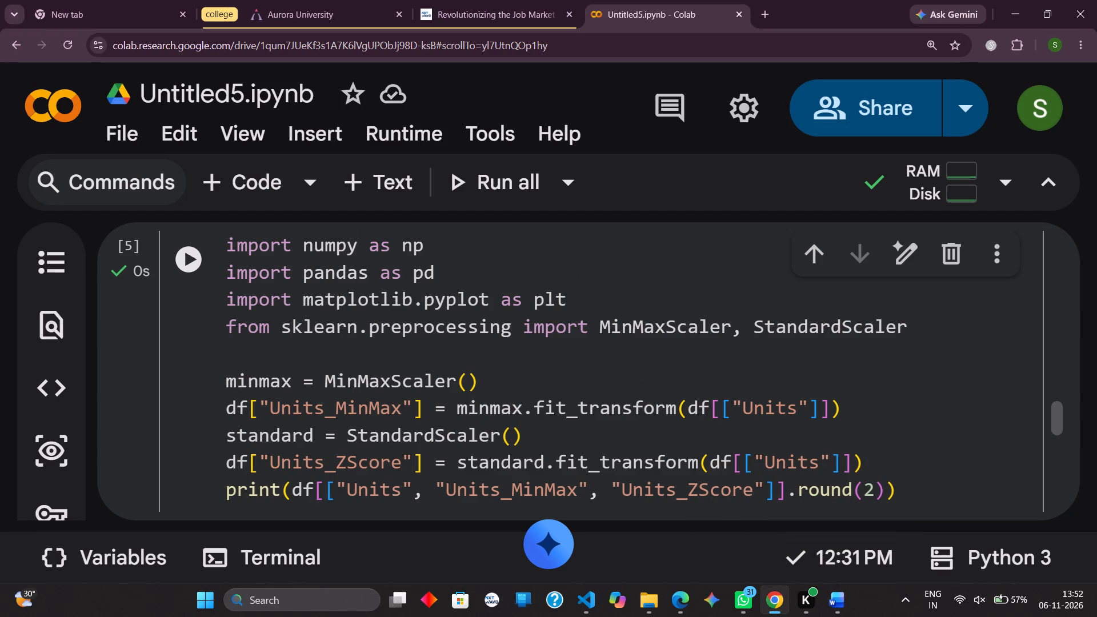
scroll(696, 445, "down", 4)
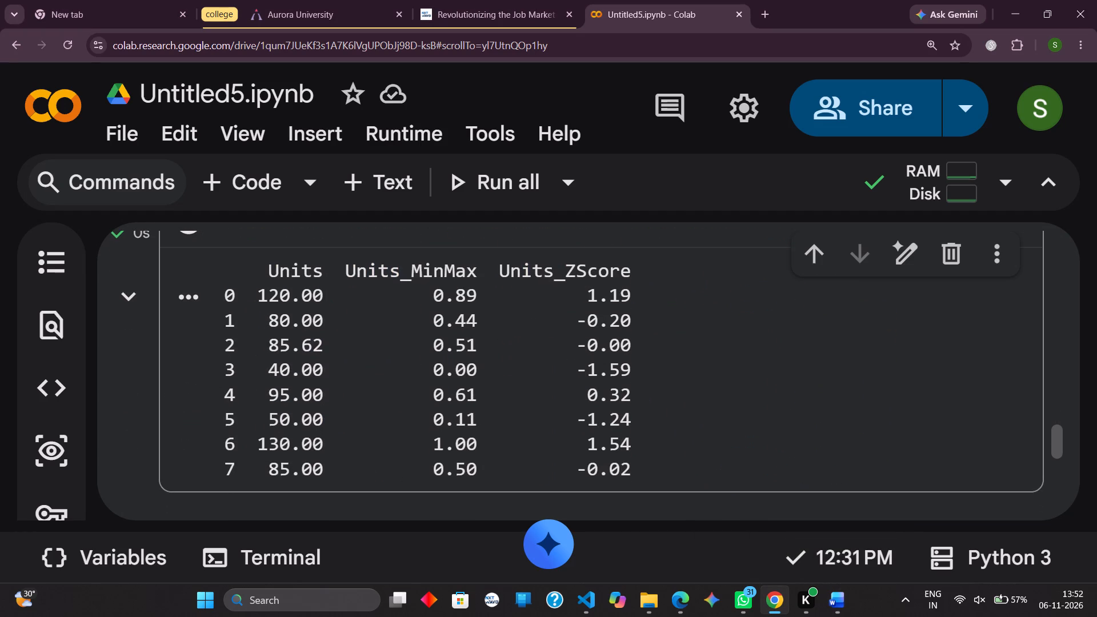
scroll(696, 445, "down", 2)
key("Print")
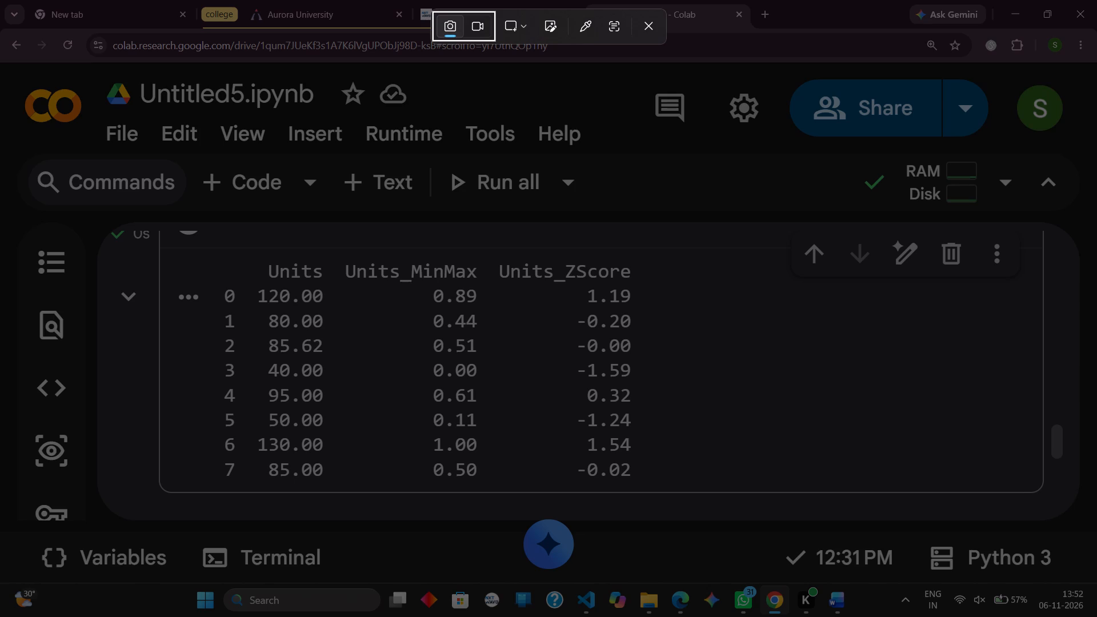
left_click_drag(12, 145, 348, 281)
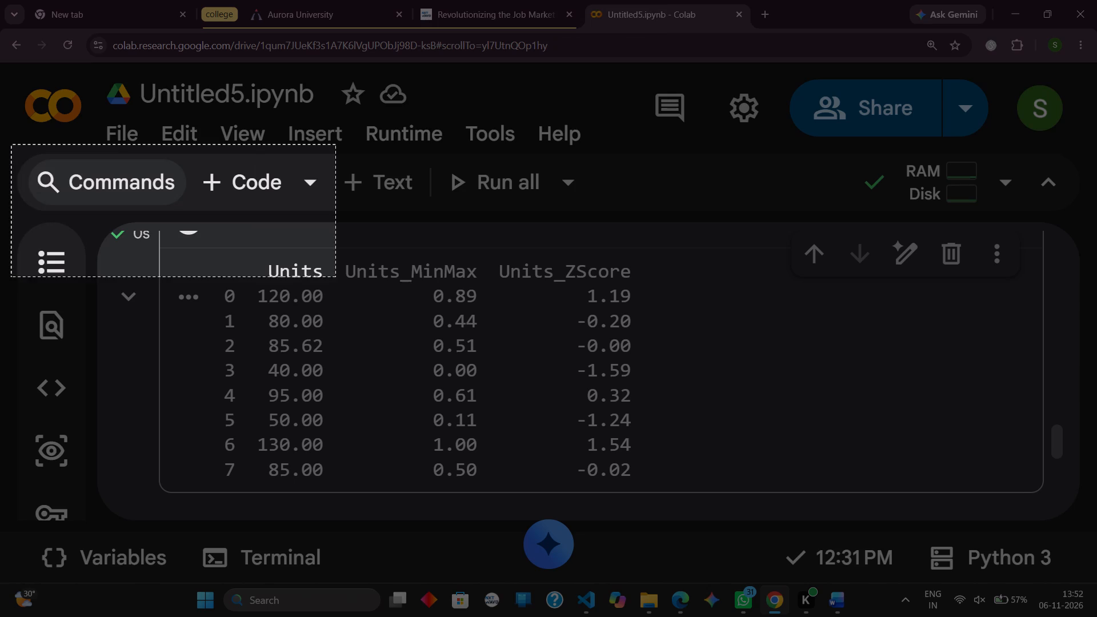
left_click_drag(348, 281, 1087, 541)
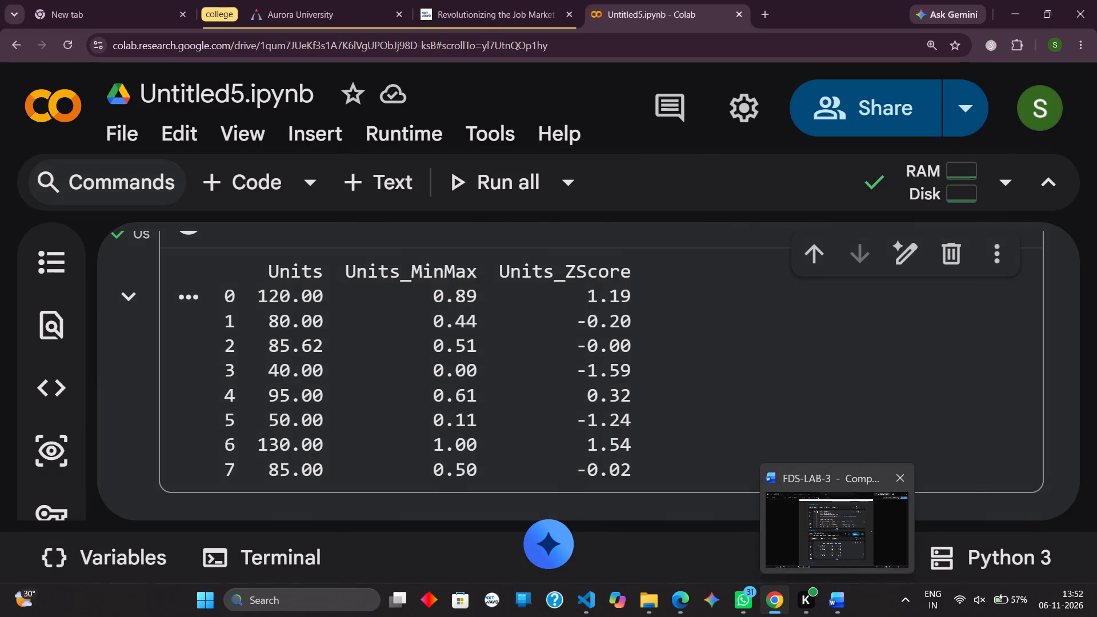
Return to Word and replace the selected OUTPUT picture under Normalization with the new output capture.
left_click(836, 533)
key("BackSpace")
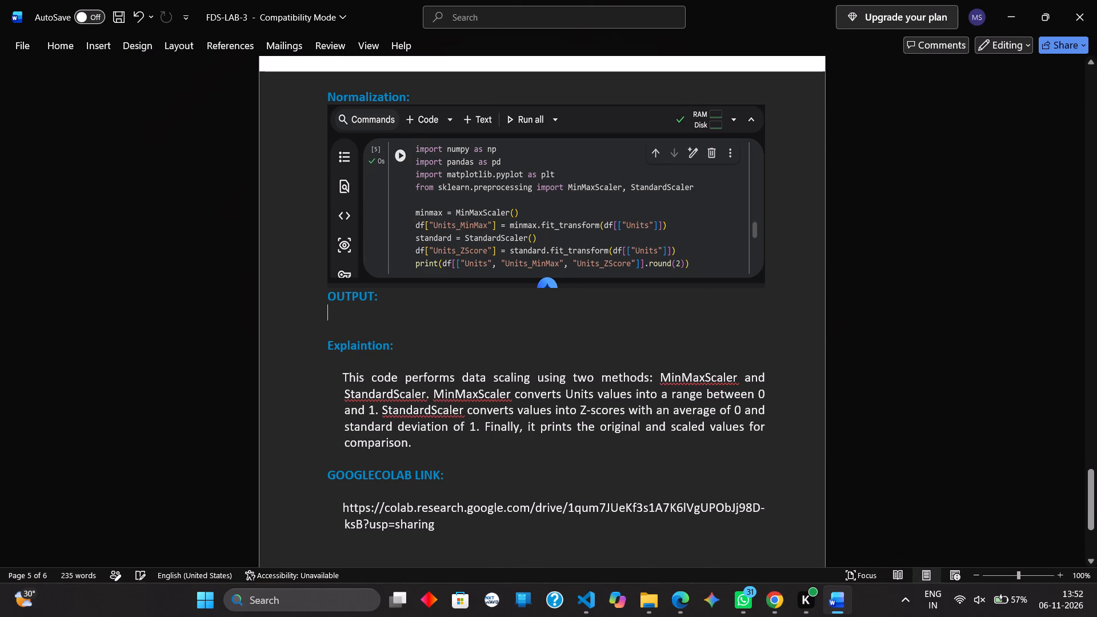
key("ctrl+v")
Review the report backwards from the Normalization output and Colab link on page 5 to the student details table.
scroll(594, 405, "down", 1)
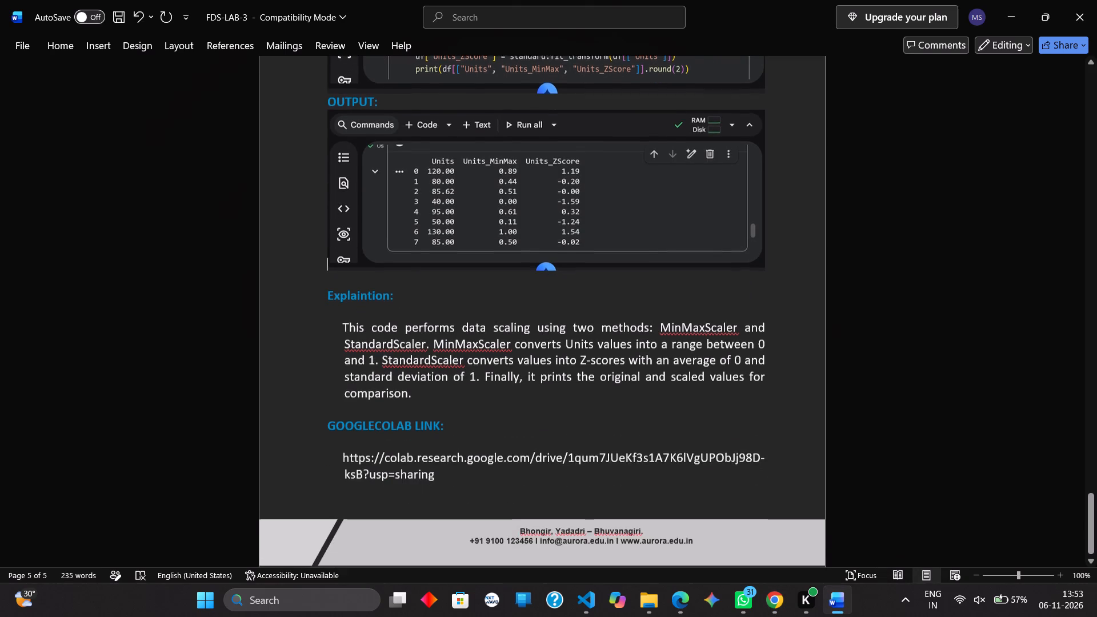
scroll(594, 405, "up", 1)
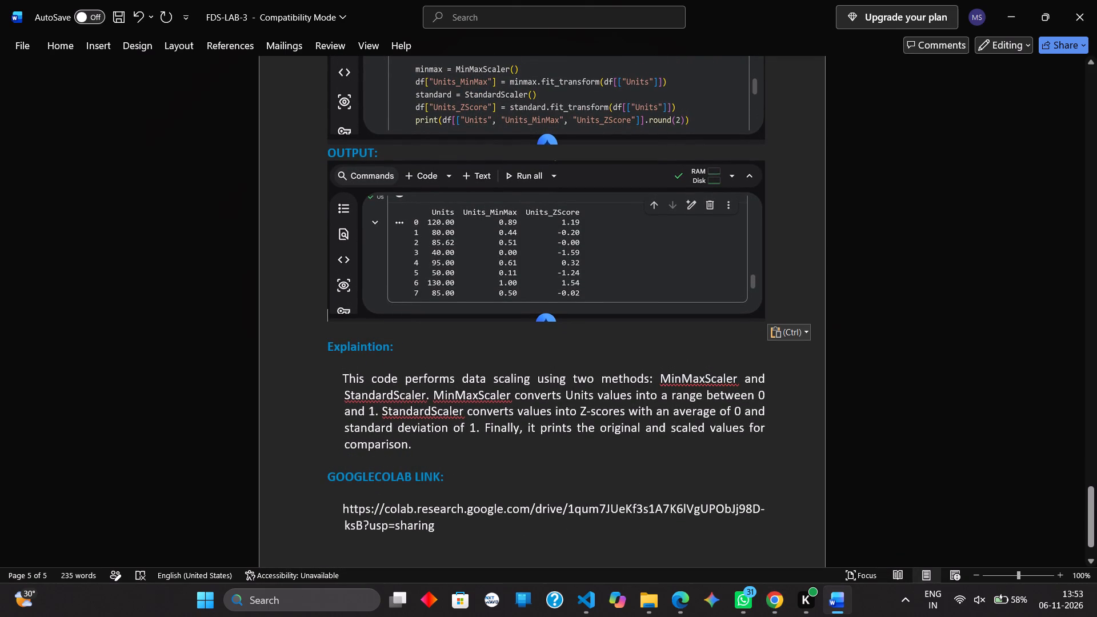
scroll(479, 461, "up", 2)
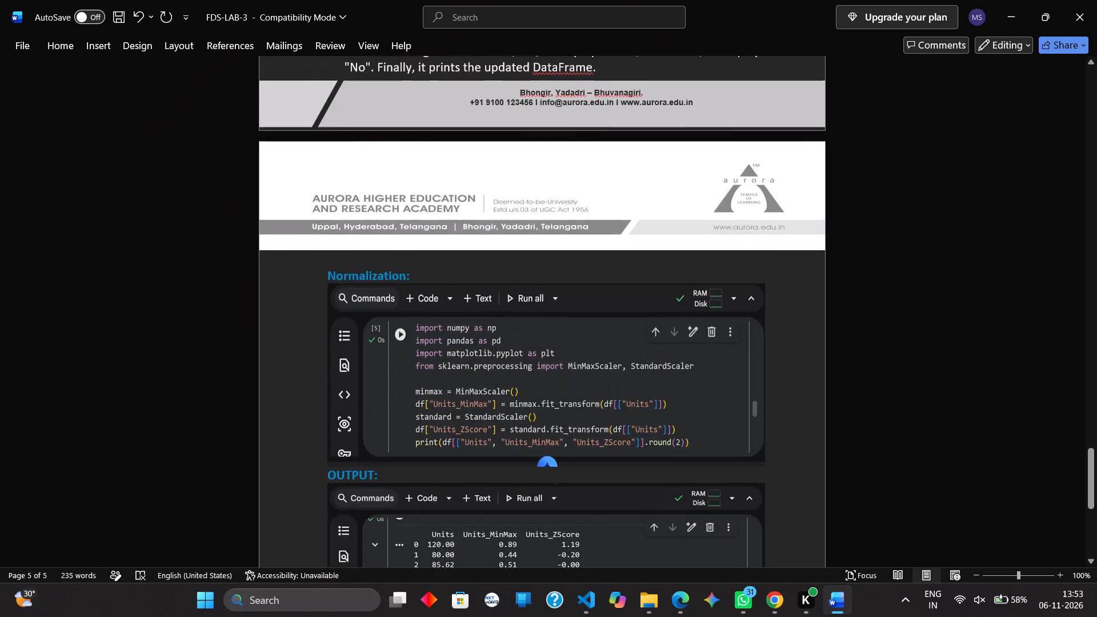
scroll(479, 461, "up", 3)
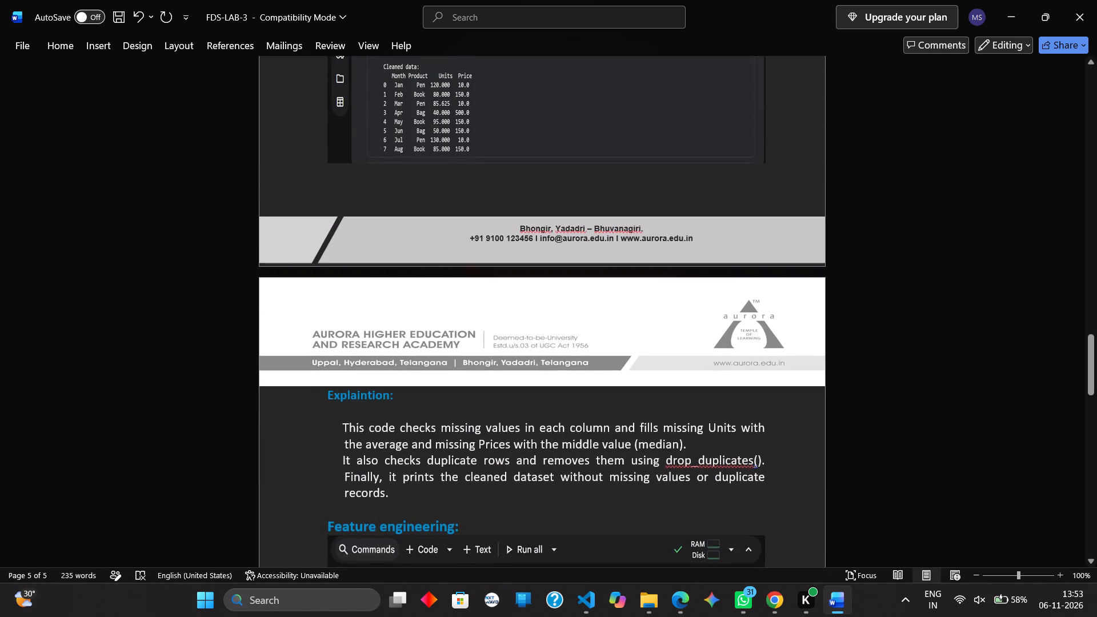
scroll(479, 461, "up", 6)
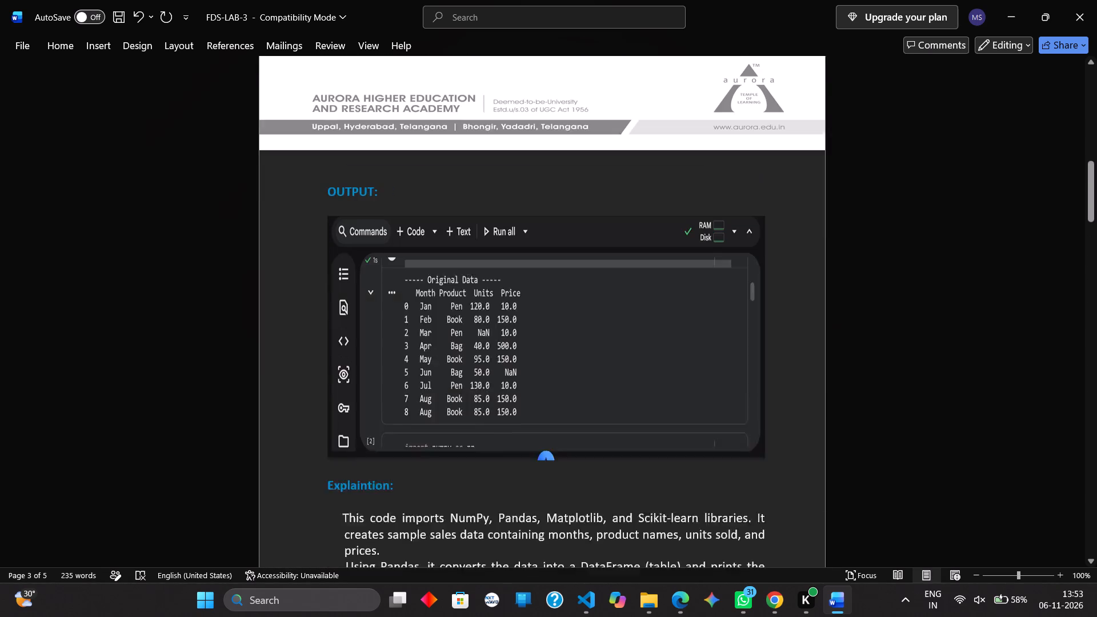
scroll(479, 461, "up", 4)
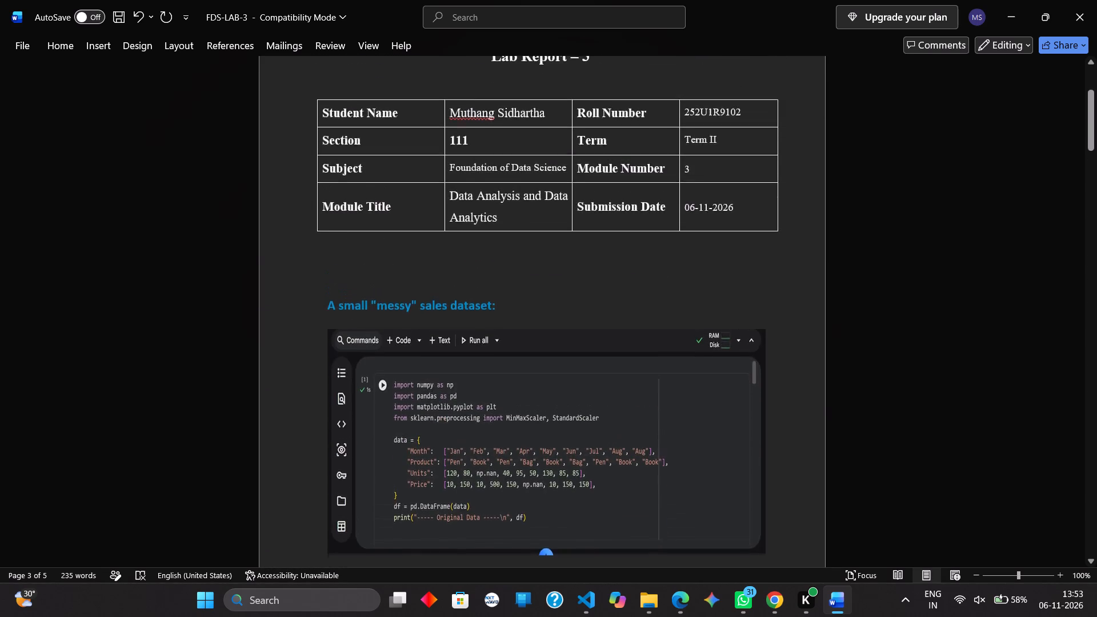
scroll(479, 461, "up", 1)
Check the pictures, explanations and page layout from the messy sales dataset section through to the Colab link on page 5.
scroll(479, 461, "down", 5)
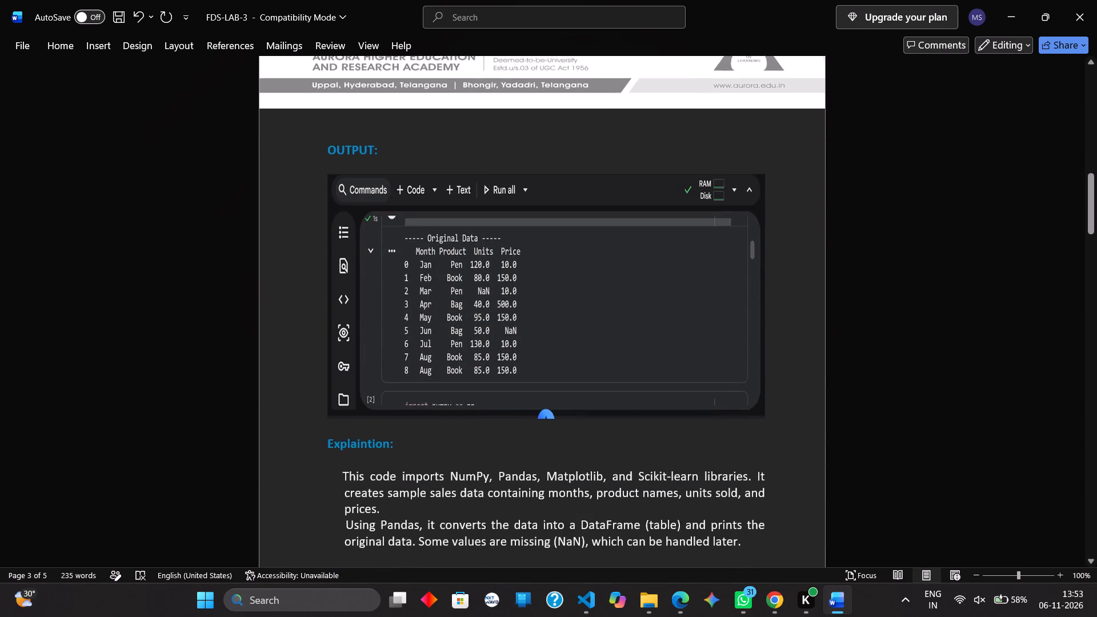
scroll(479, 461, "down", 3)
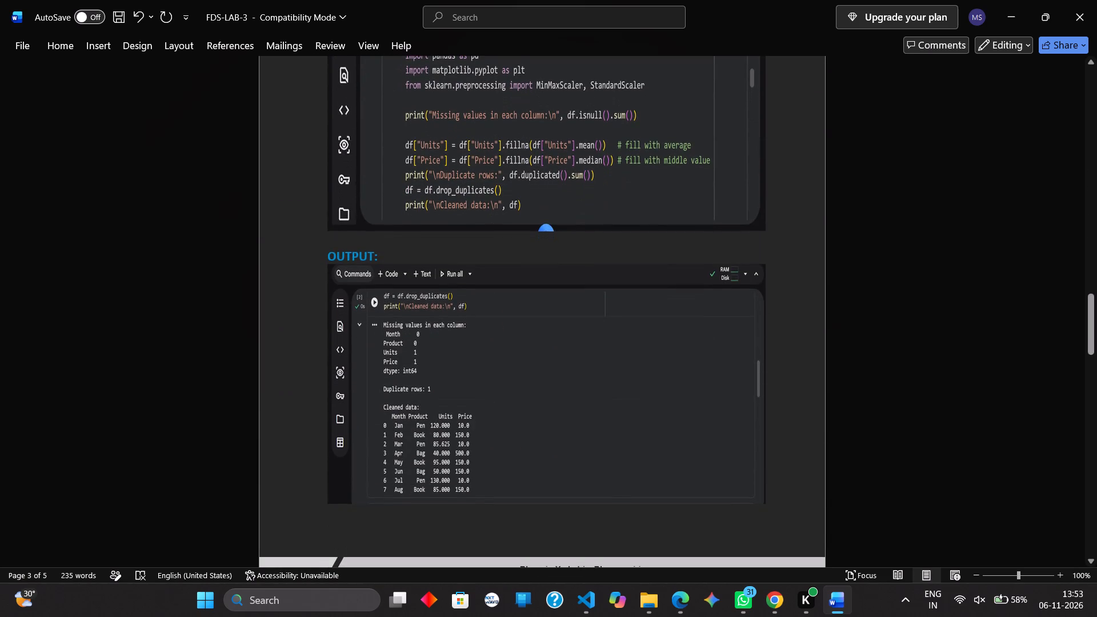
scroll(479, 461, "down", 3)
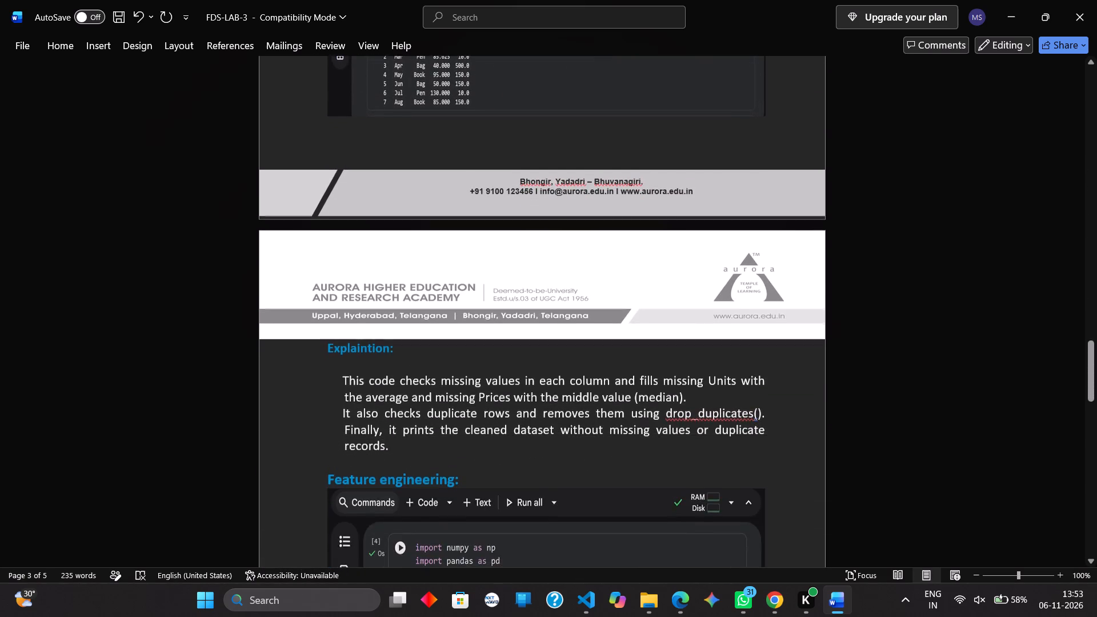
scroll(479, 461, "up", 1)
scroll(479, 461, "down", 3)
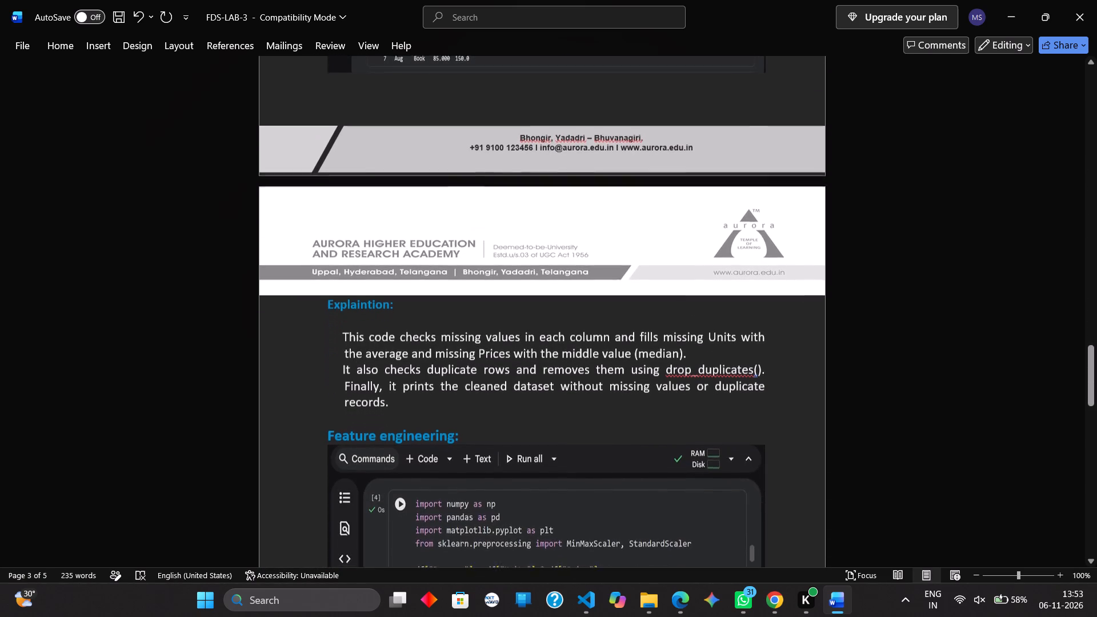
scroll(479, 461, "down", 4)
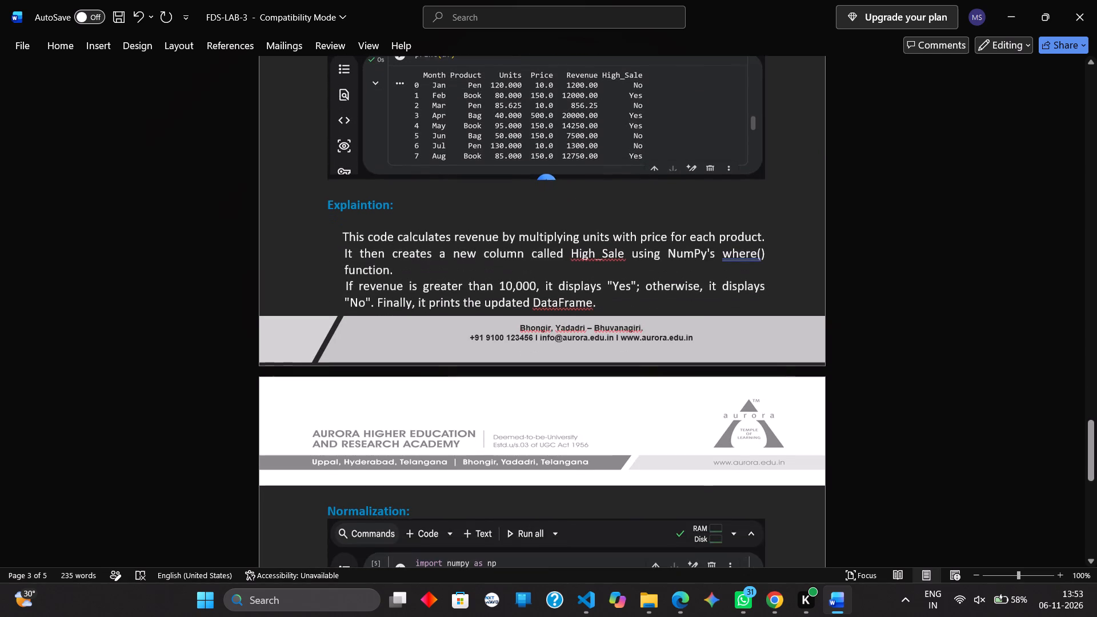
scroll(479, 461, "down", 5)
scroll(479, 461, "up", 1)
scroll(479, 461, "down", 1)
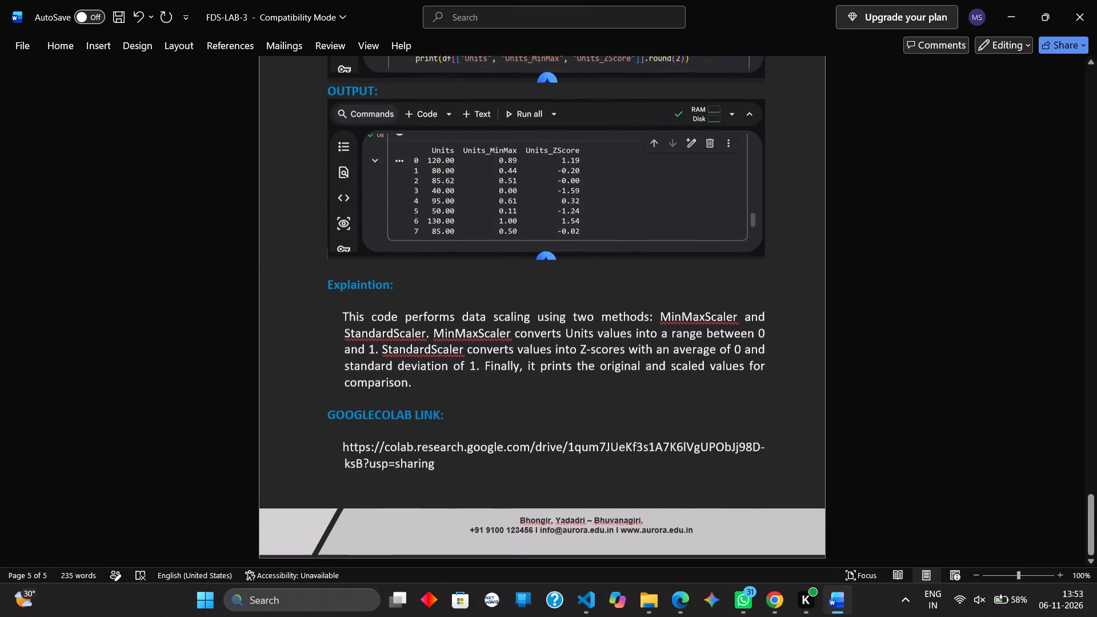
Delete the Colab share link under the GOOGLECOLAB LINK heading on page 5, leaving the heading in place.
left_click_drag(442, 464, 342, 447)
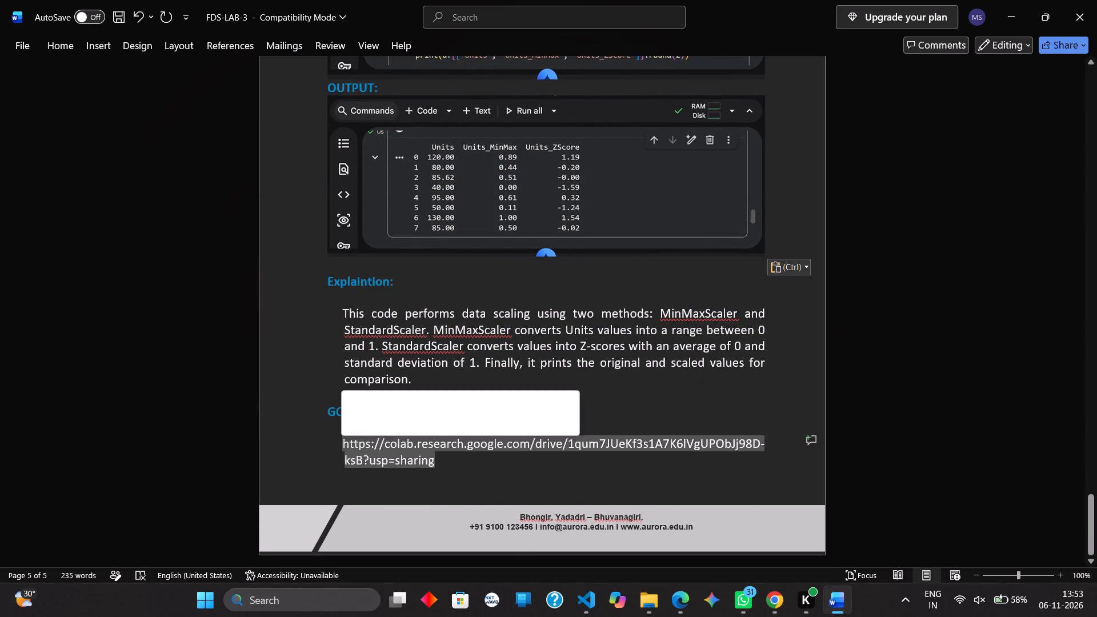
key("BackSpace")
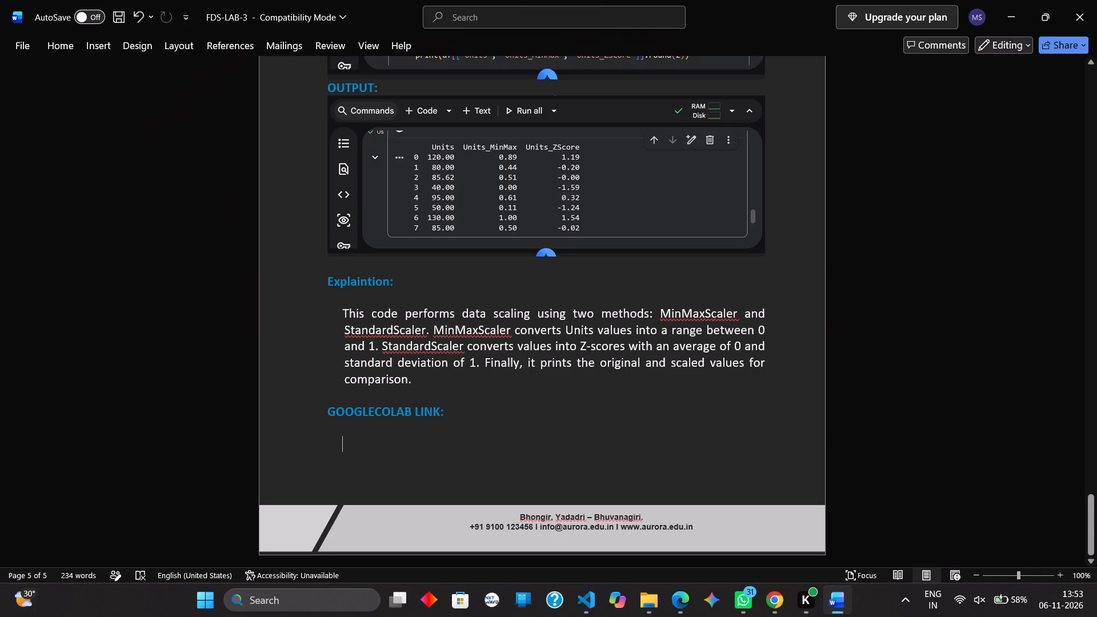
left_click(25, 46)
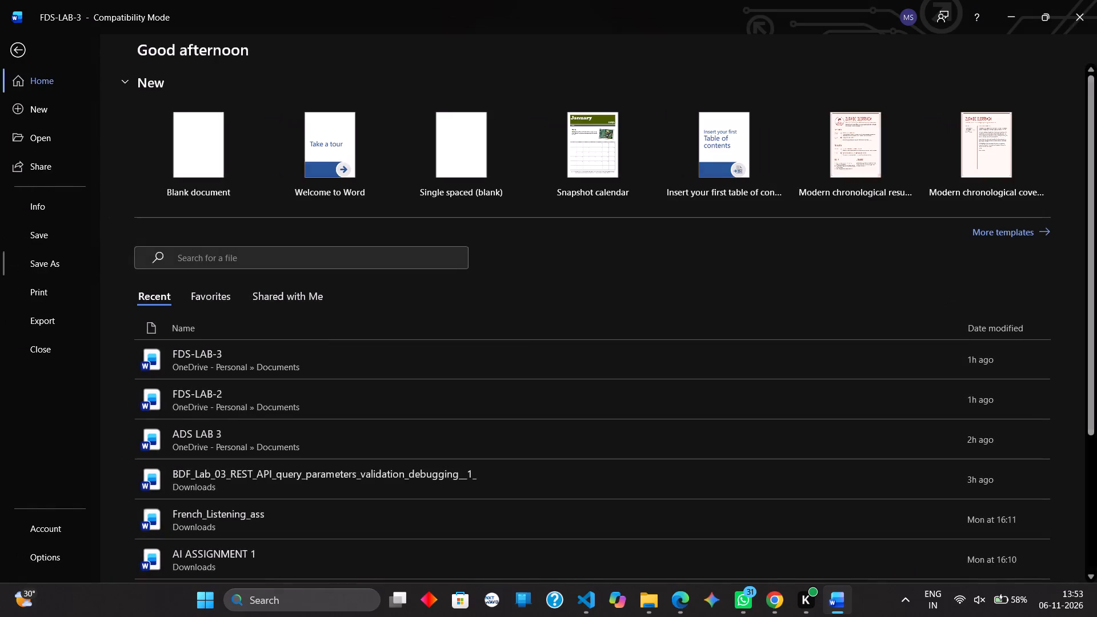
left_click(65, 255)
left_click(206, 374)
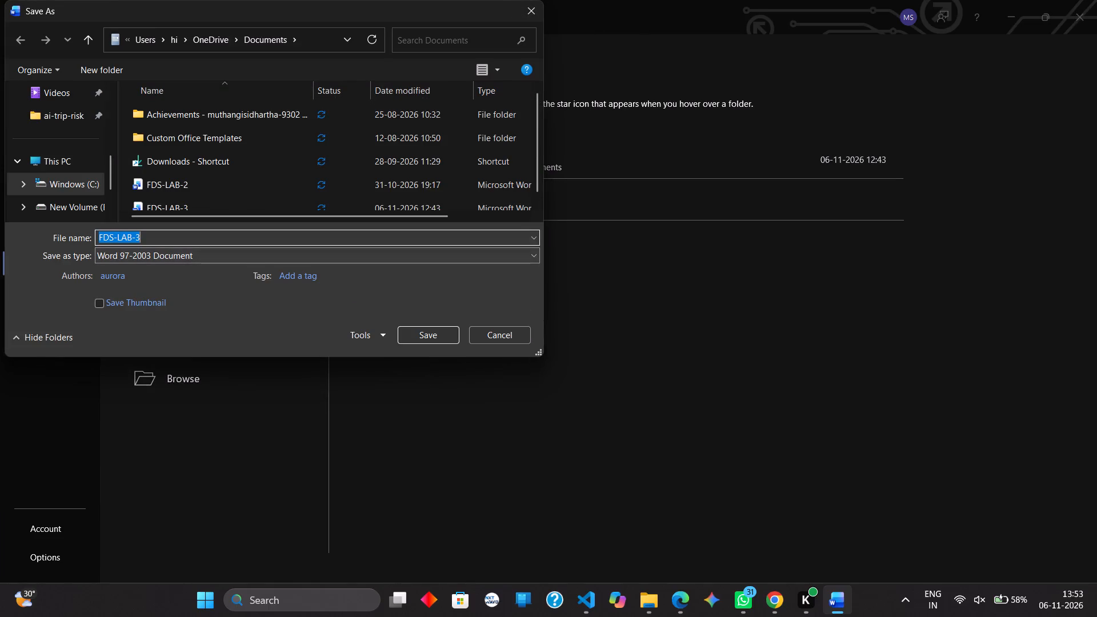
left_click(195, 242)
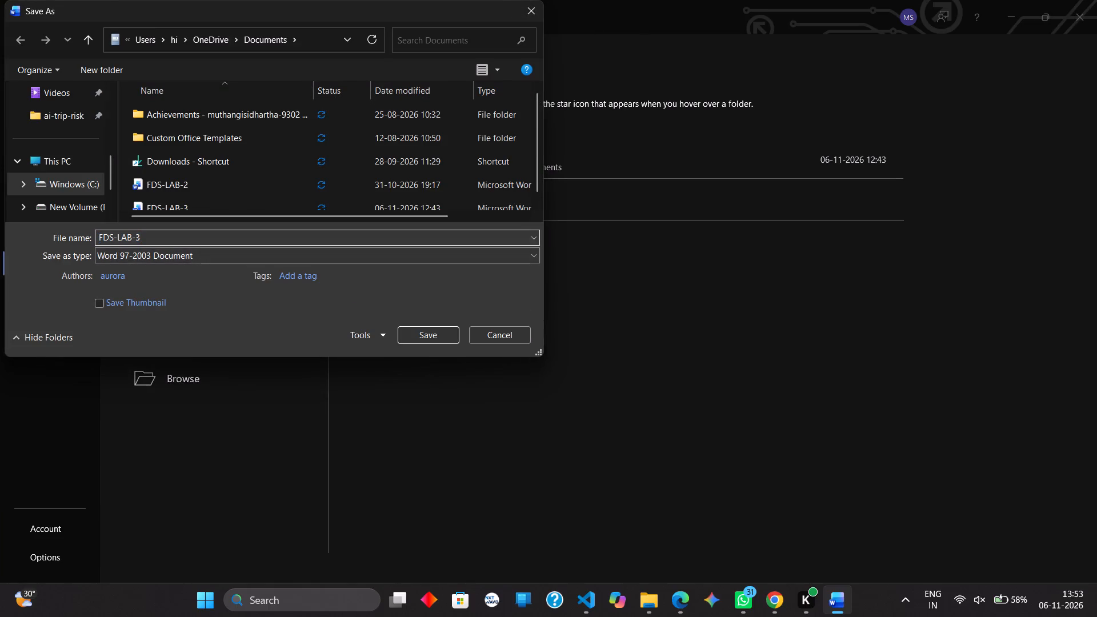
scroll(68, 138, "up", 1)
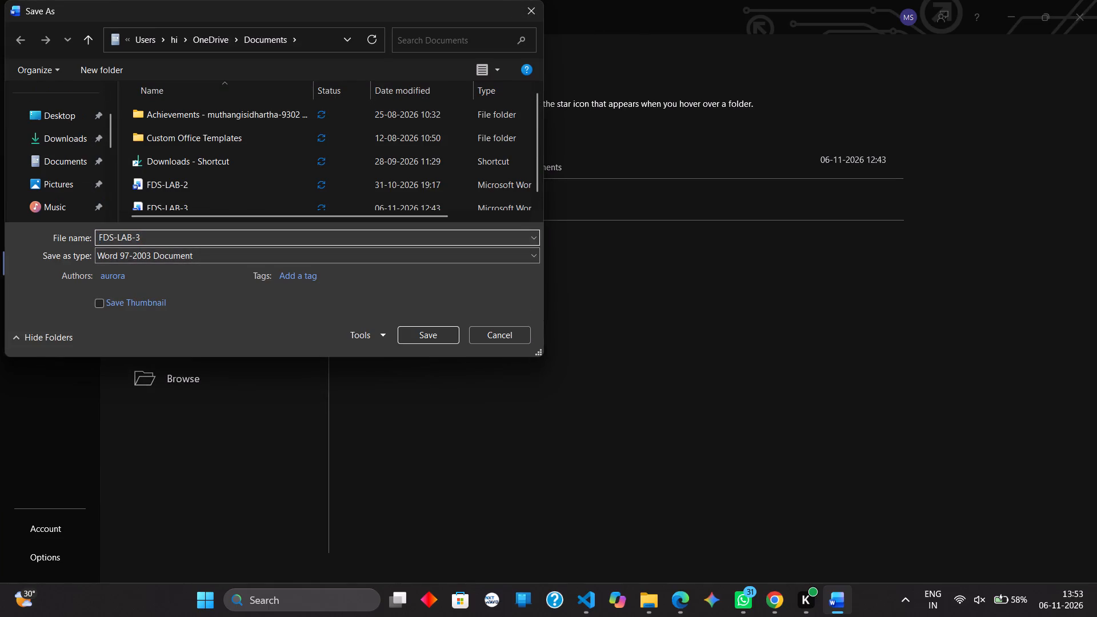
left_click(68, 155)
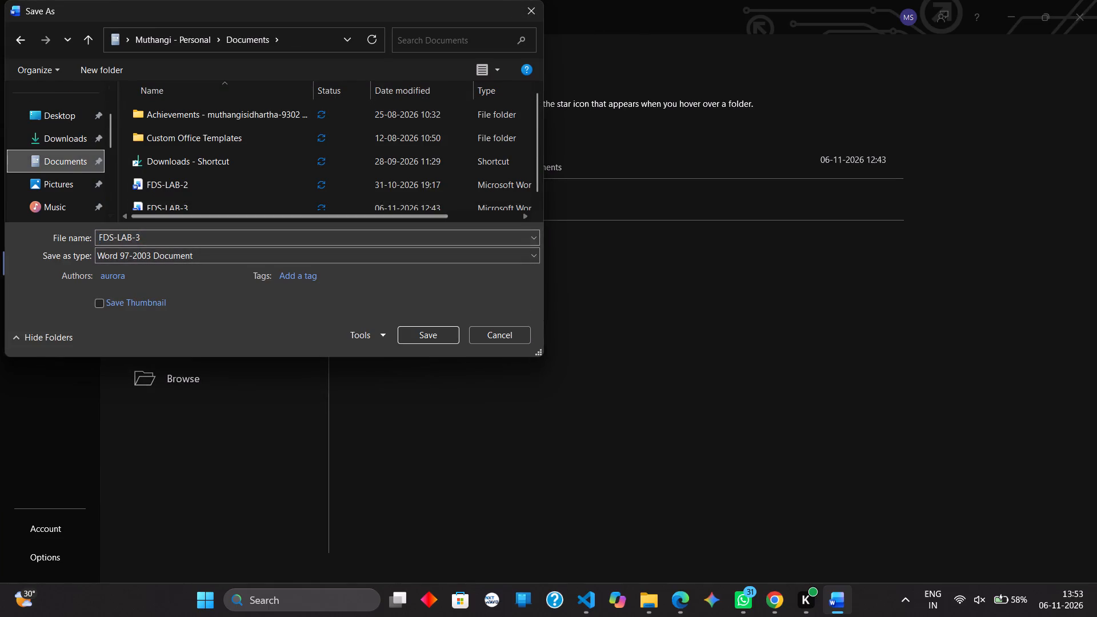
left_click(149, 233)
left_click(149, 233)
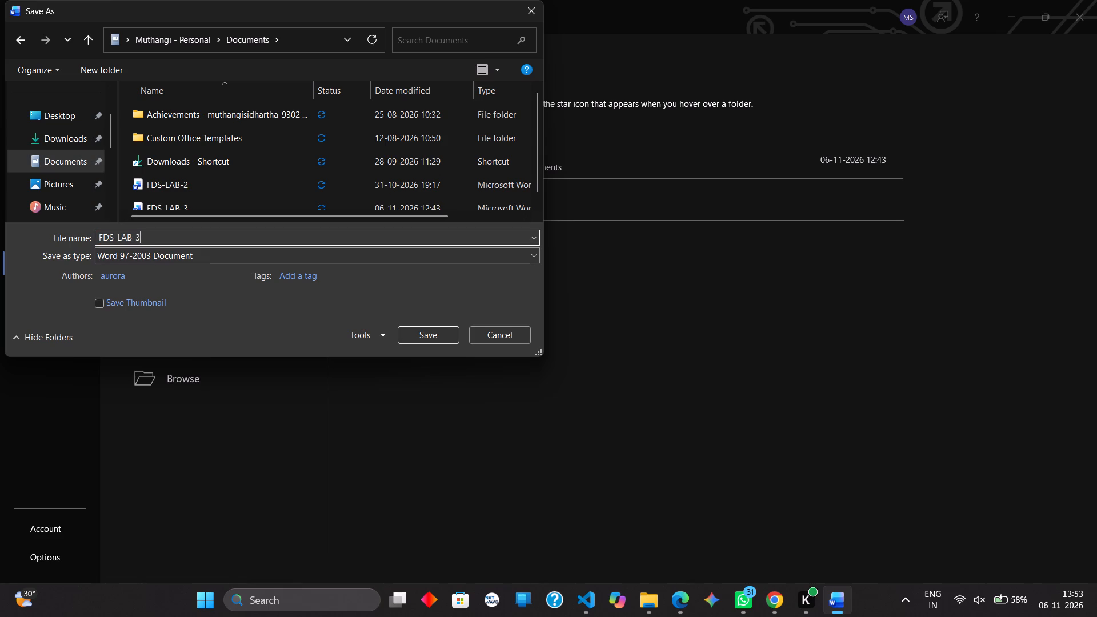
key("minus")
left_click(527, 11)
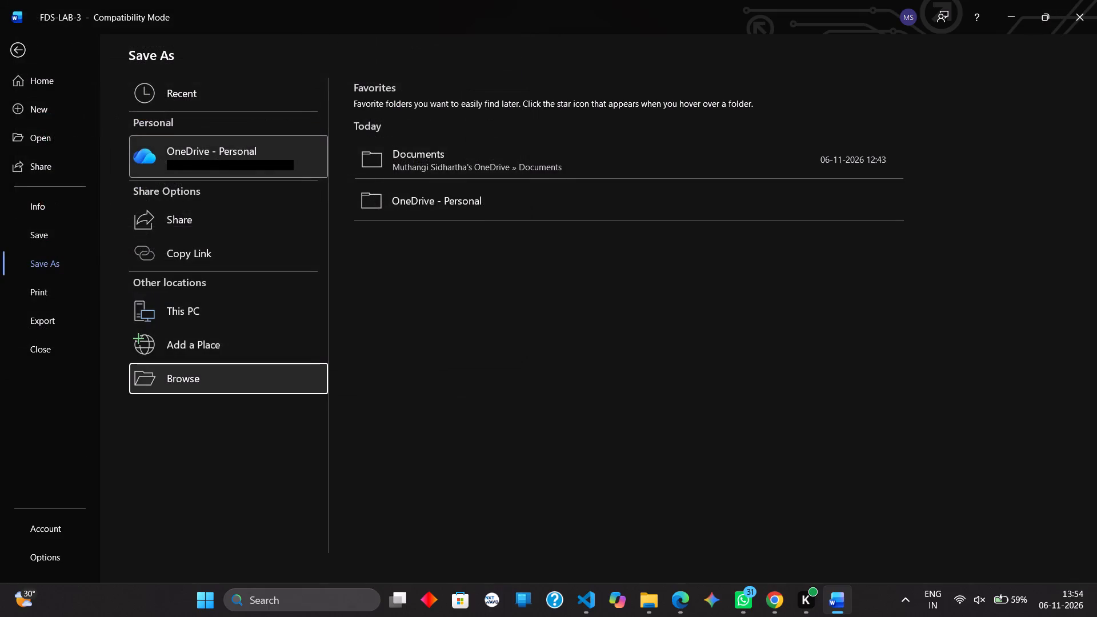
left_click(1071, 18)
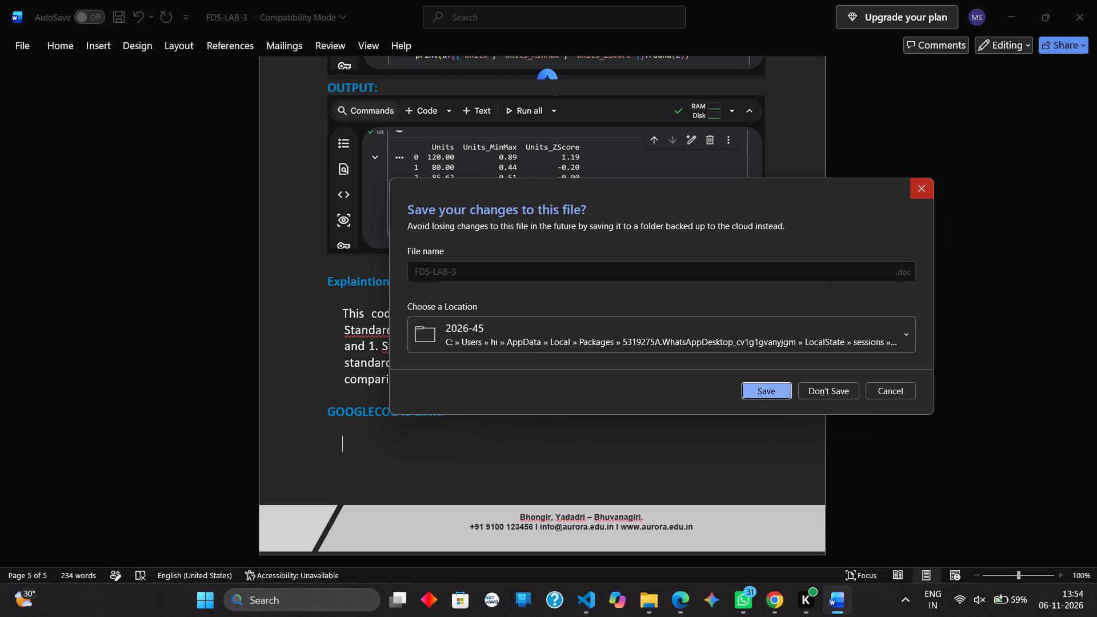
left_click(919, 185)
Clear the student's name from the Student Name cell in the details table on page 1.
scroll(606, 202, "up", 9)
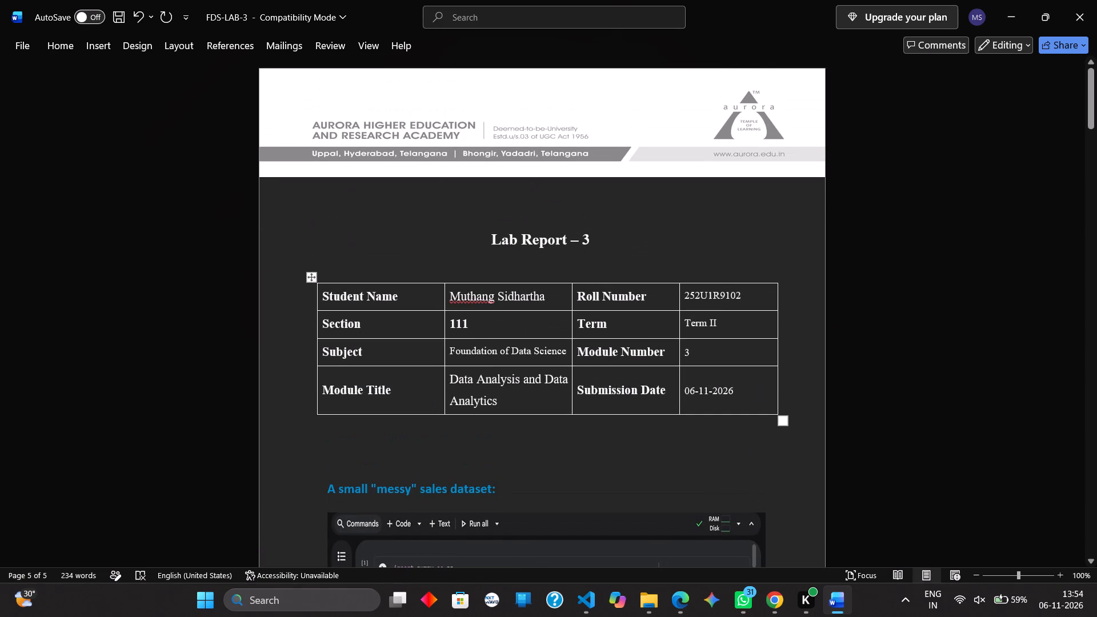
left_click(548, 302)
key("BackSpace")
key("BackSpace")
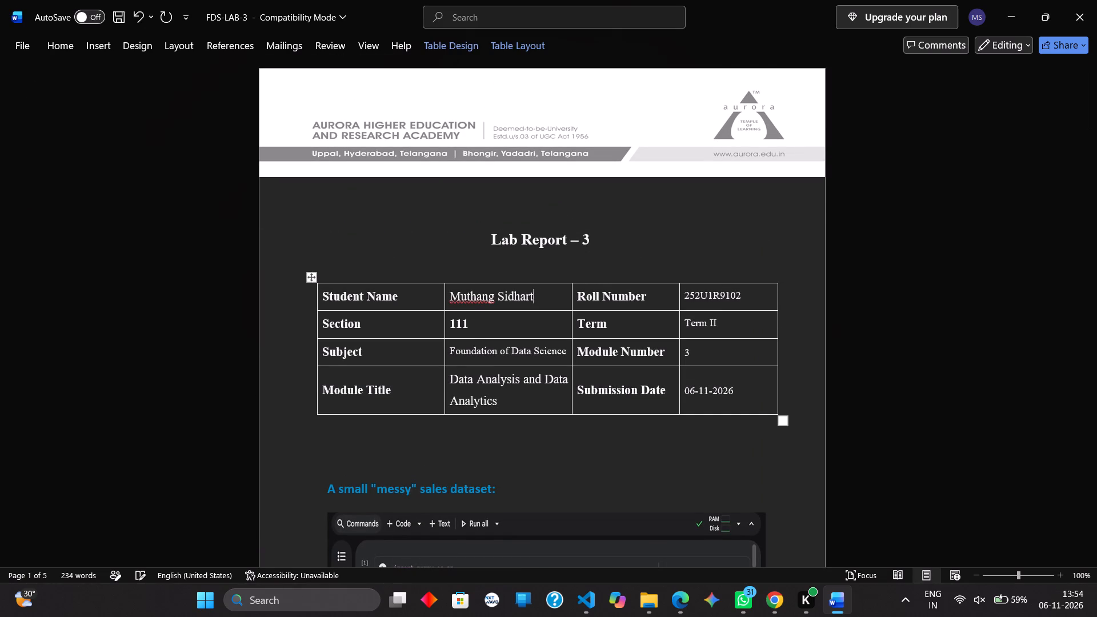
key("BackSpace")
key("BackSpace")
key("BackSpace")
key("BackSpace")
key("BackSpace")
key("BackSpace")
key("BackSpace")
key("BackSpace")
key("BackSpace")
key("BackSpace")
key("BackSpace")
key("BackSpace")
key("BackSpace")
key("BackSpace")
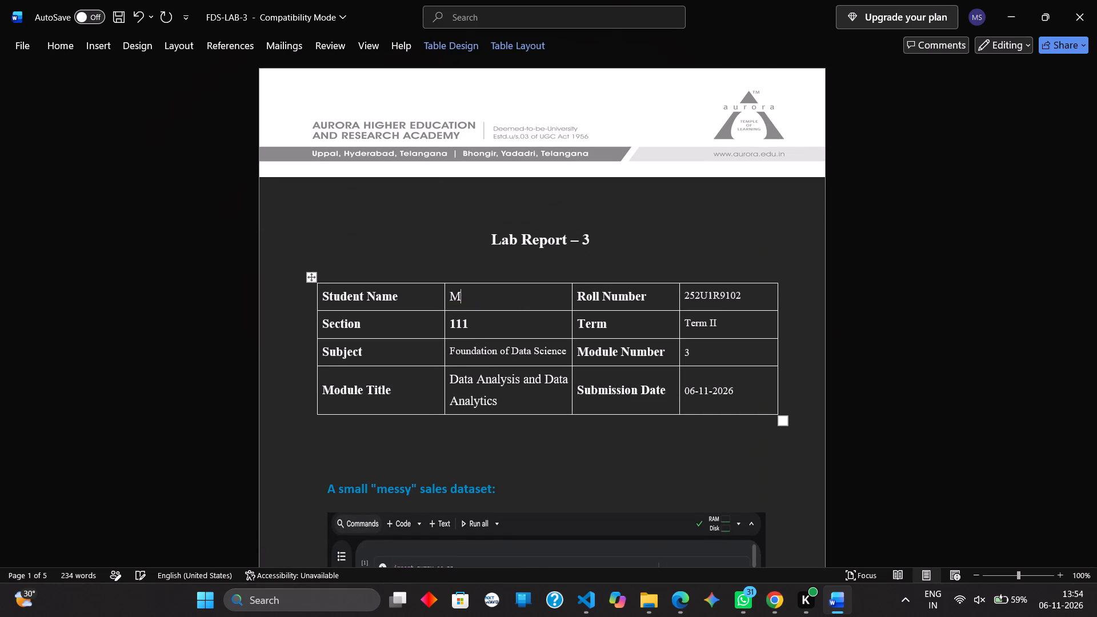
key("BackSpace")
Remove the last three characters of the Roll Number in the student details table.
left_click(744, 299)
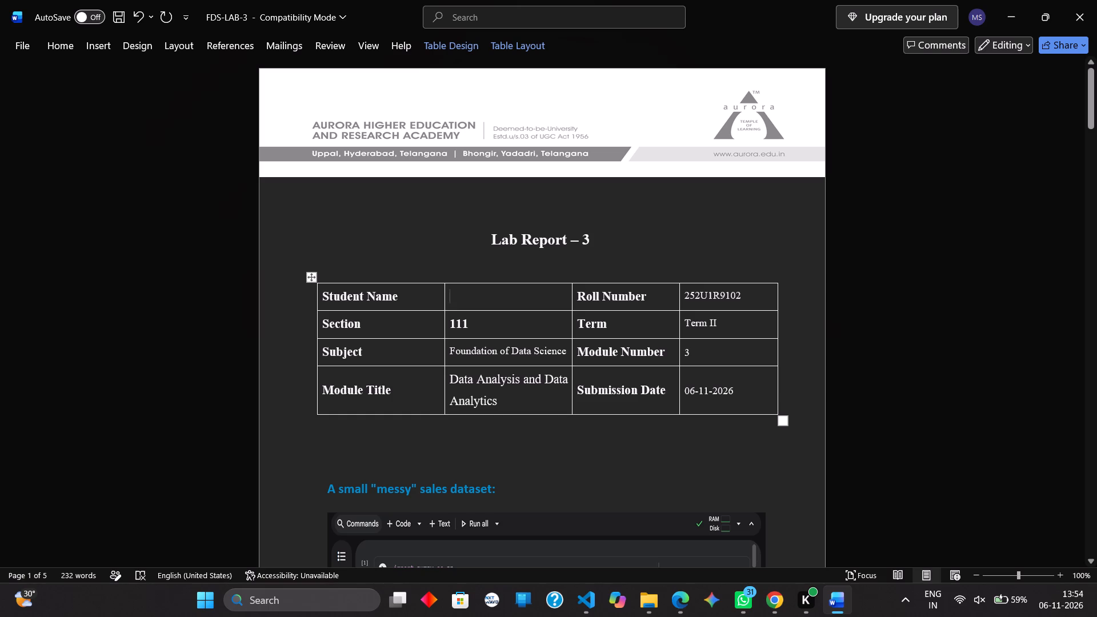
key("BackSpace")
key("BackSpace")
key("BackSpace")
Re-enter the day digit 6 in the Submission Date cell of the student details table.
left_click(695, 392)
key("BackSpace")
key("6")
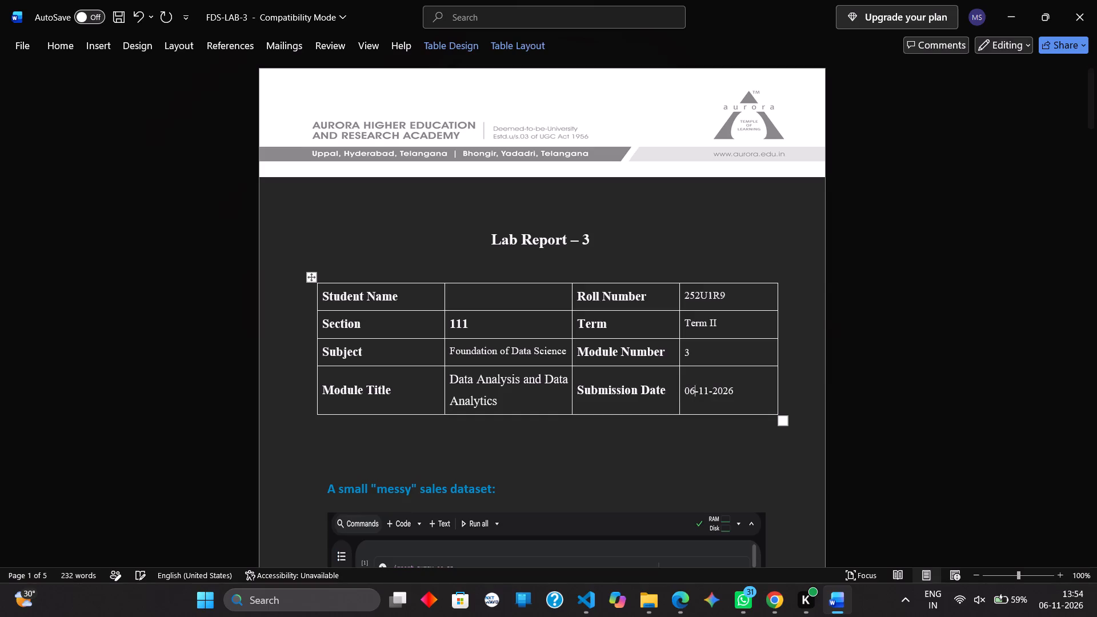
Save the report as a copy named FDS-LAB-3- in the Documents folder, and close the document.
scroll(678, 389, "down", 1)
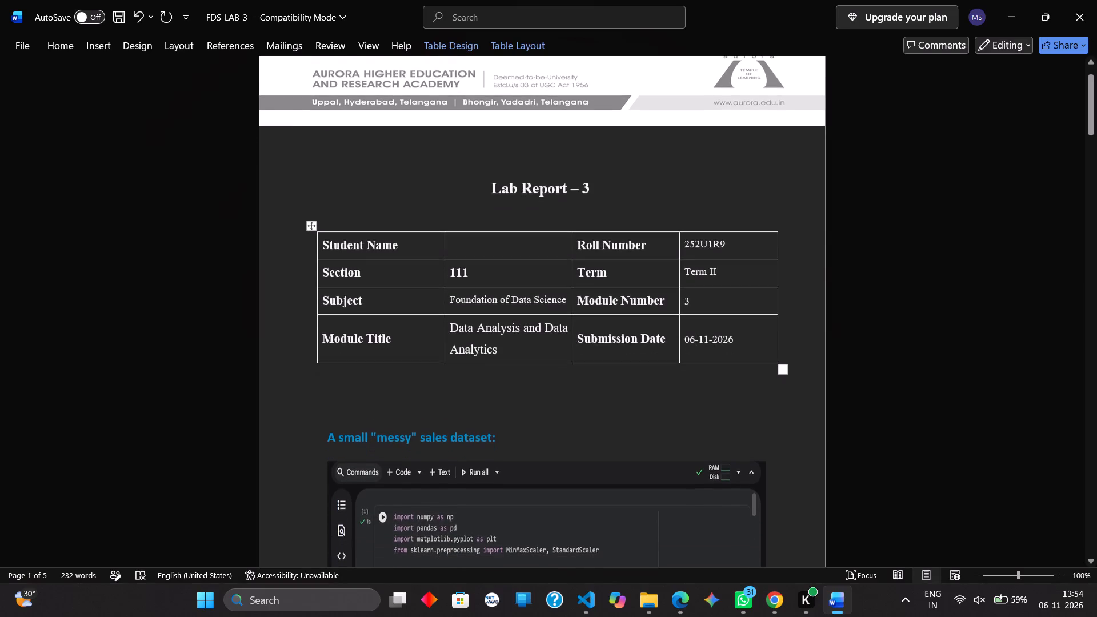
scroll(678, 389, "down", 1)
left_click(27, 45)
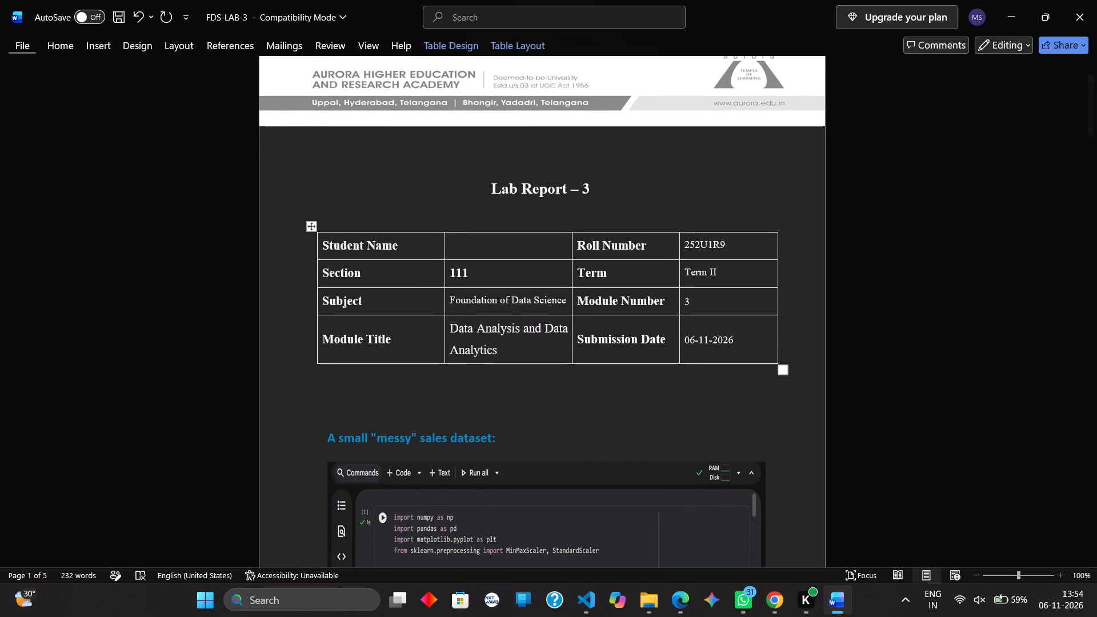
left_click(54, 262)
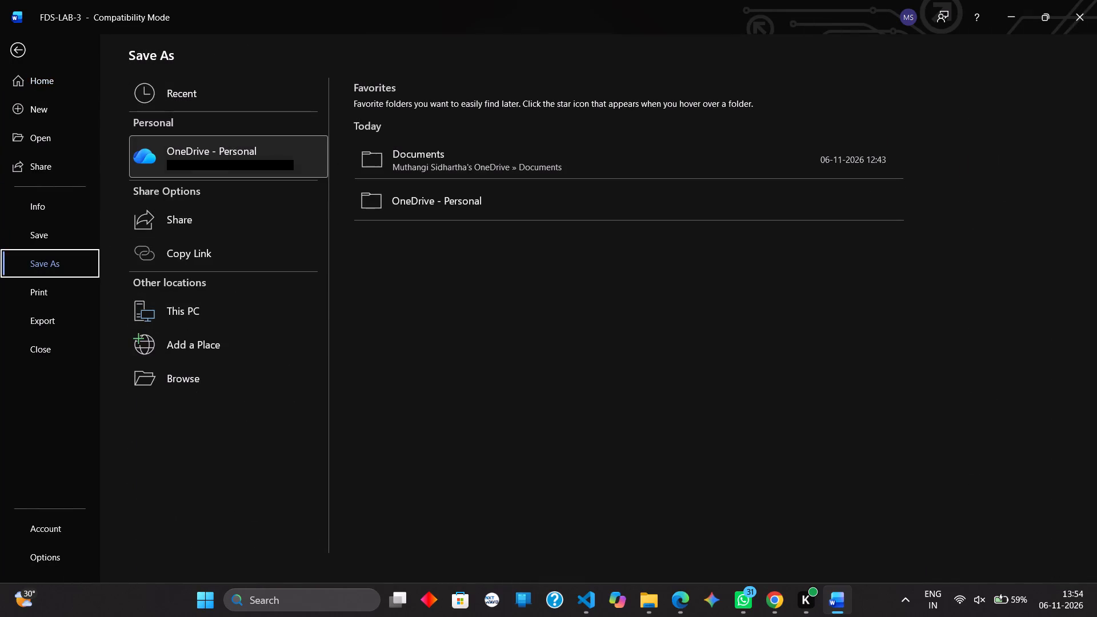
left_click(207, 373)
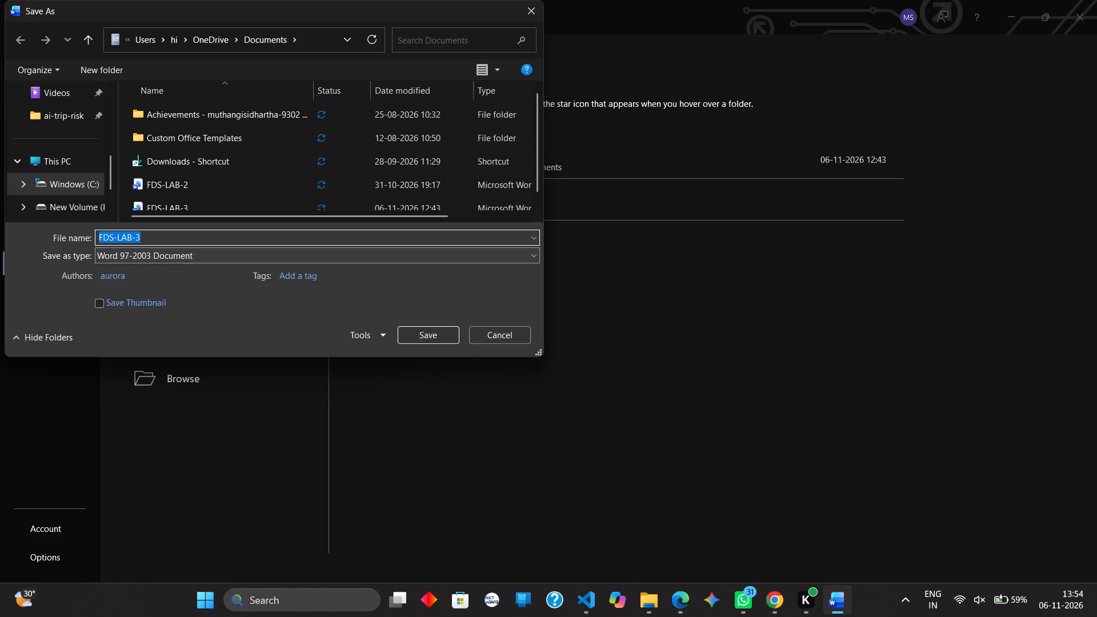
left_click(175, 238)
key("minus")
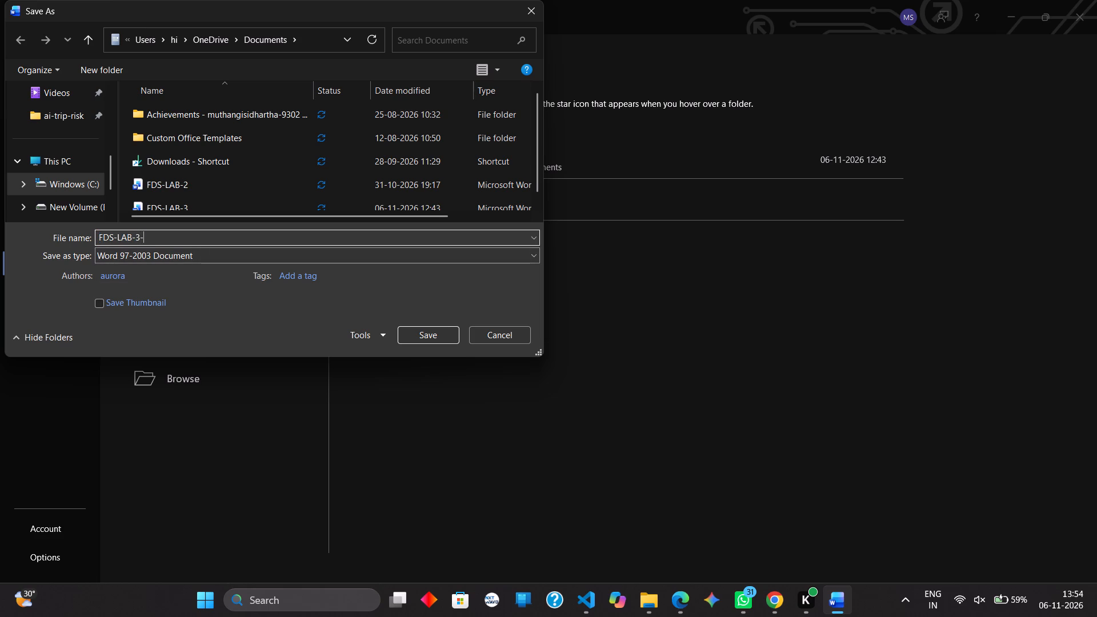
scroll(75, 139, "up", 1)
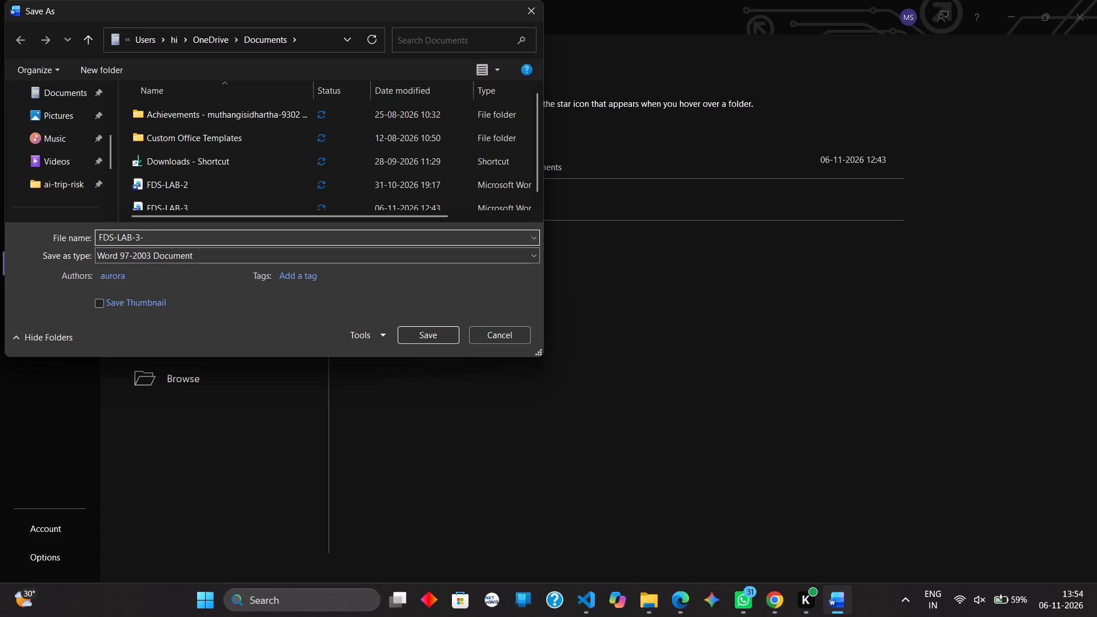
left_click(71, 102)
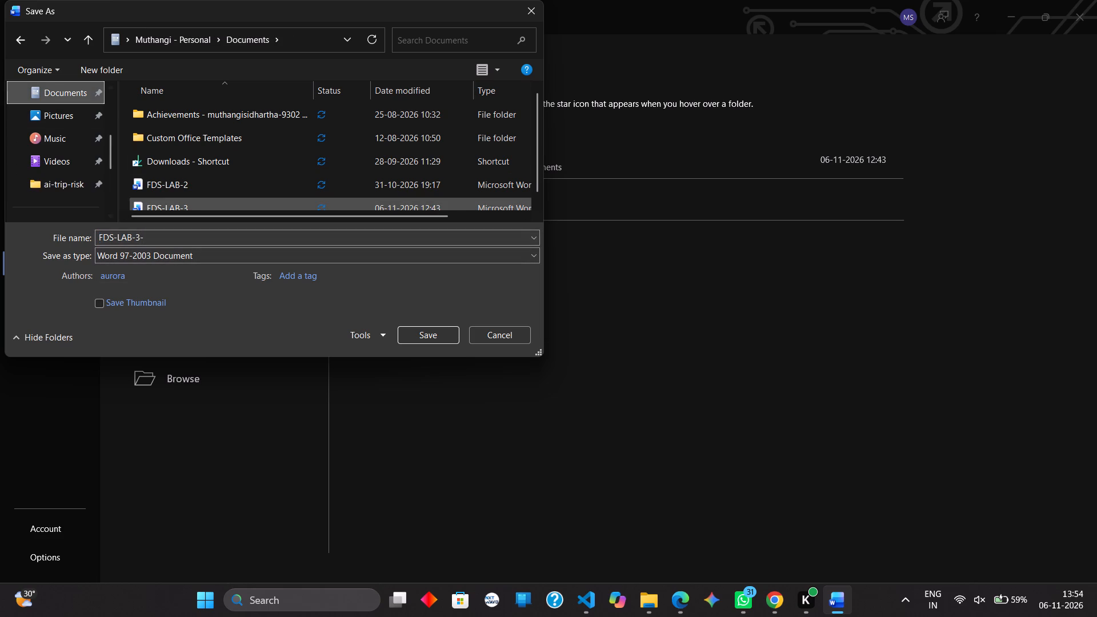
left_click(417, 331)
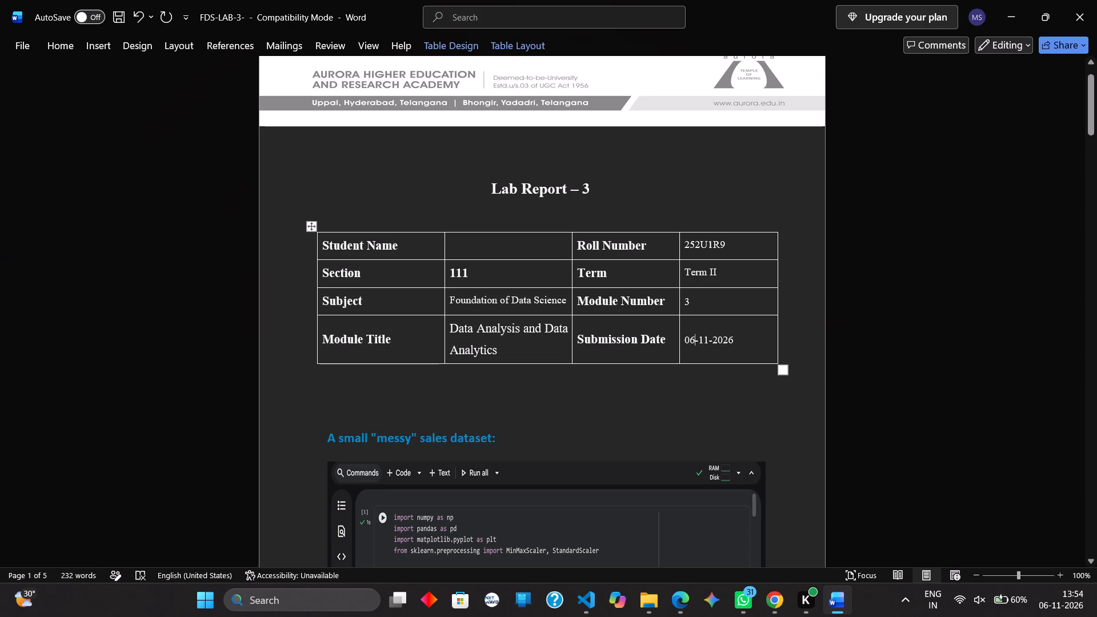
left_click(1082, 12)
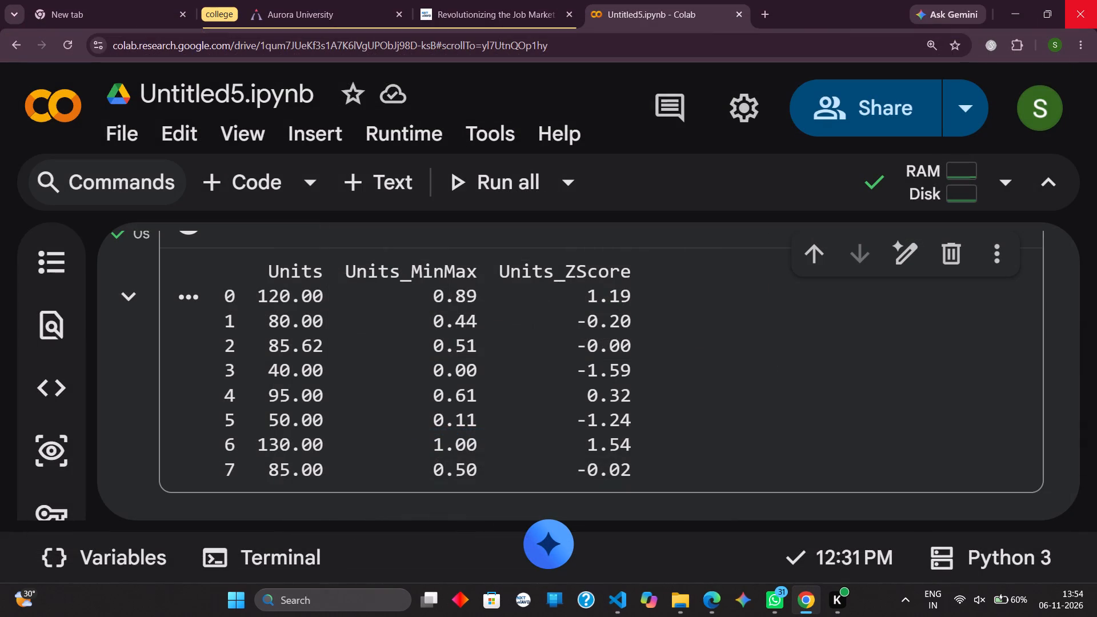
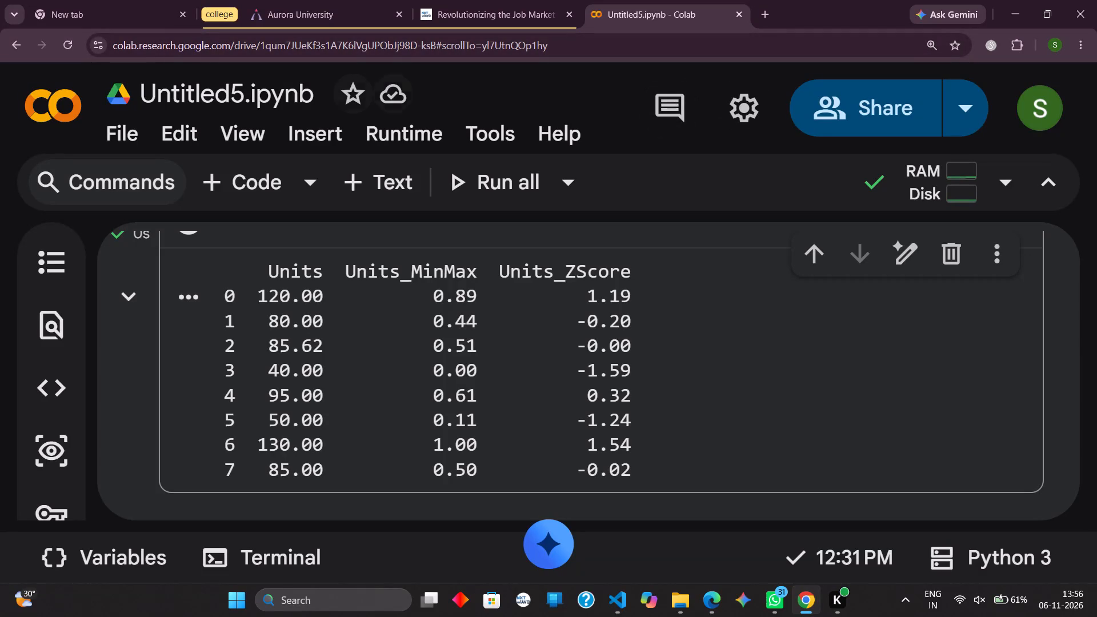
Review the Untitled5.ipynb notebook from the Units scaling output back up to the first cell with the original data.
key("ctrl+minus")
key("ctrl+minus")
key("ctrl+minus")
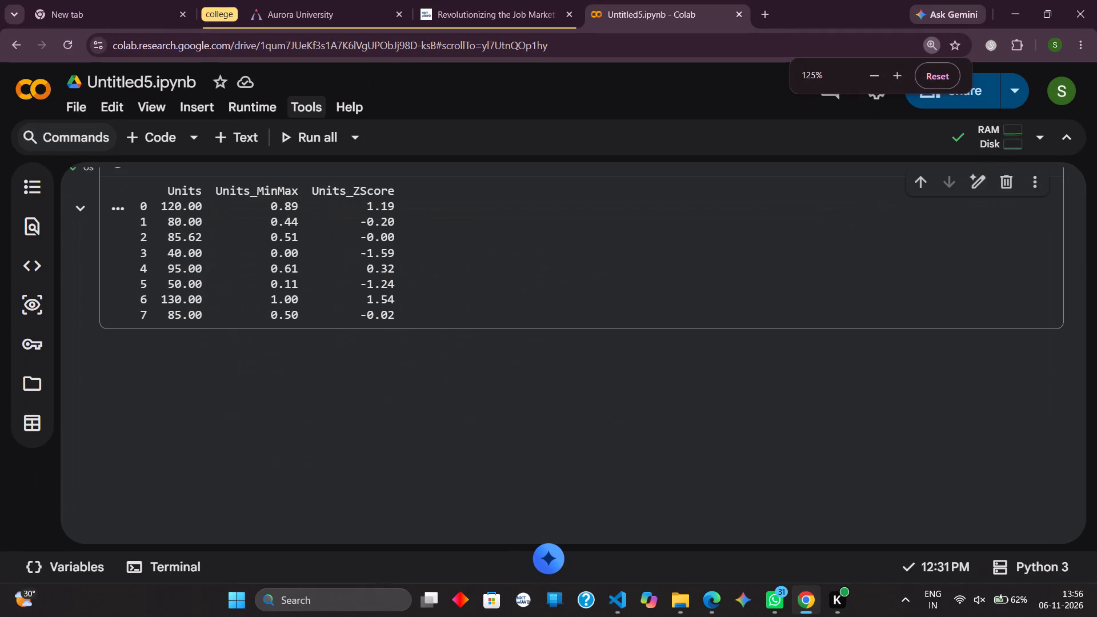
scroll(466, 221, "up", 3)
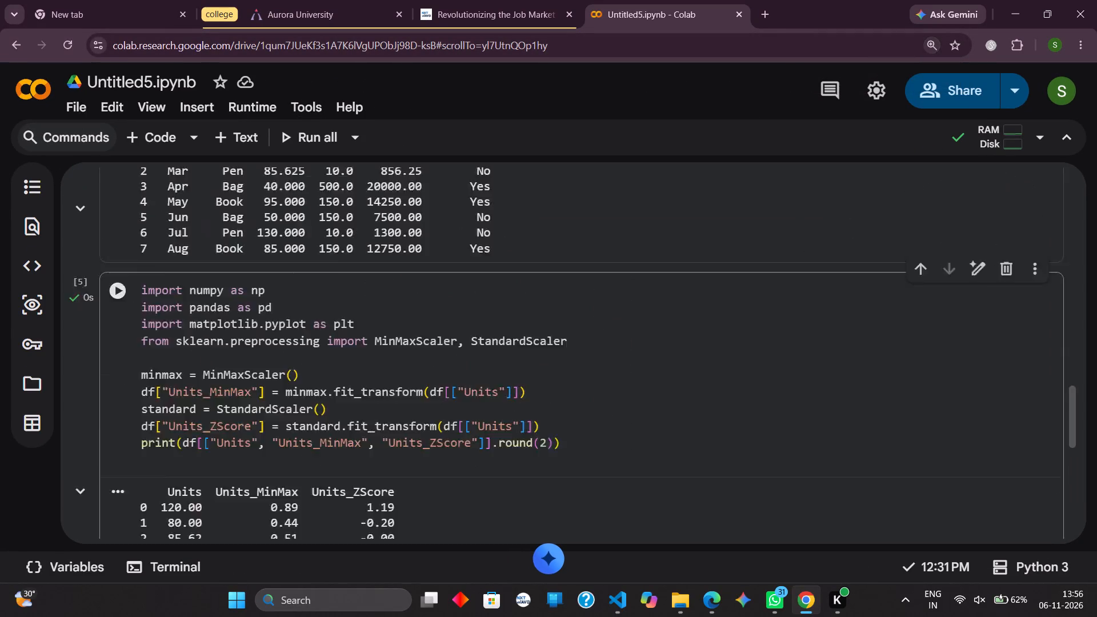
scroll(466, 221, "up", 3)
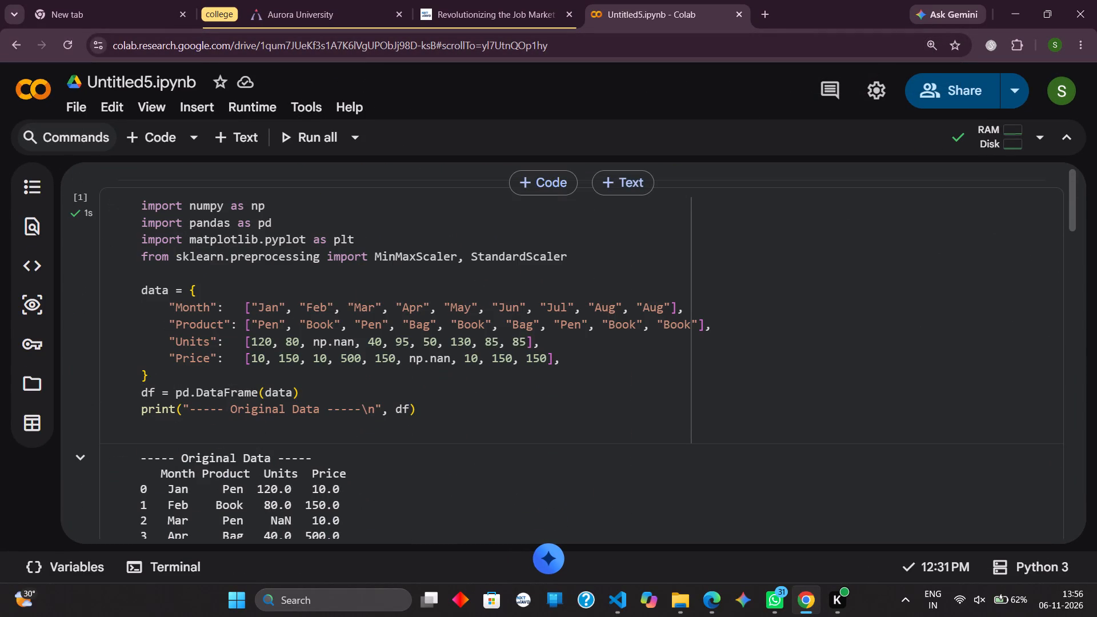
Switch to the open course page with the Intersection Of Two Linked Lists lesson slides.
left_click(501, 17)
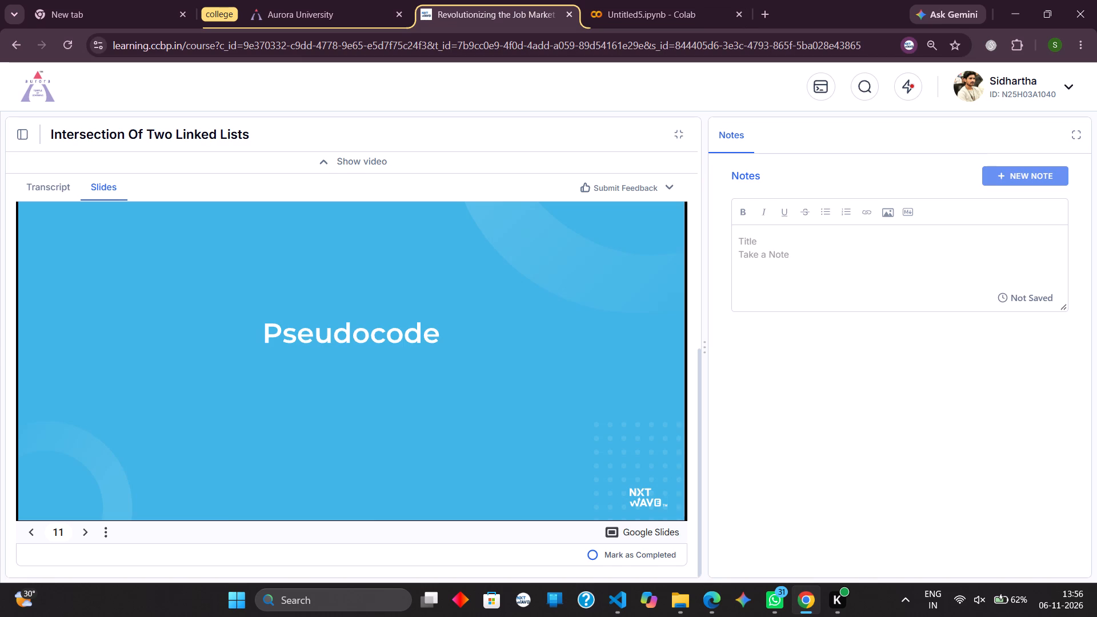
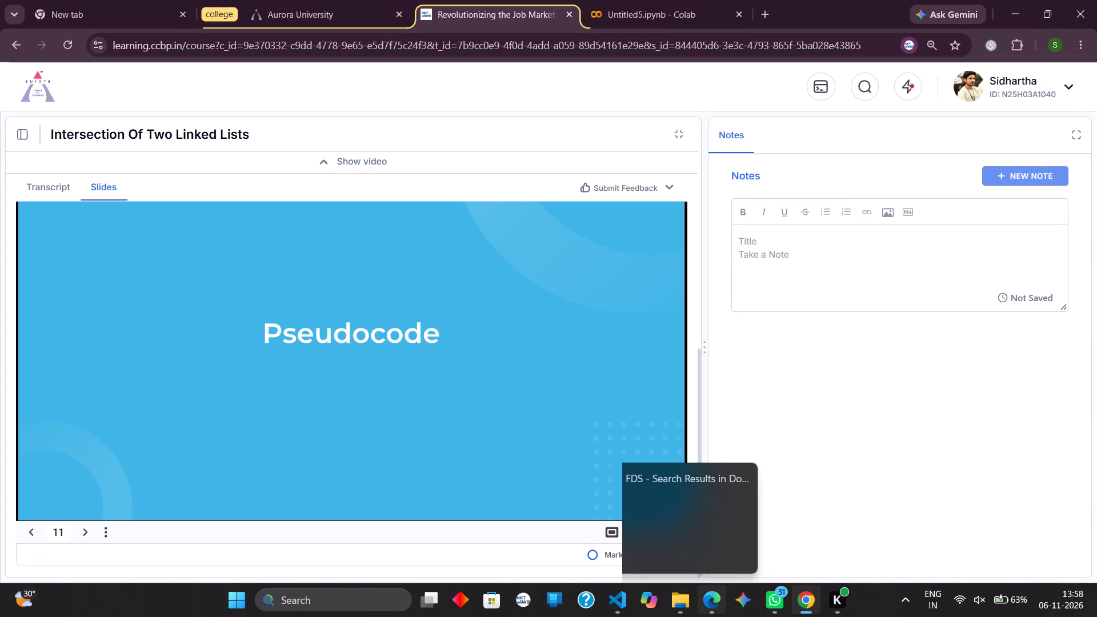
Switch to Microsoft Edge, review FDS-LAB-3.pdf from its last page back to the Lab Report – 3 title page, and close it.
left_click(711, 527)
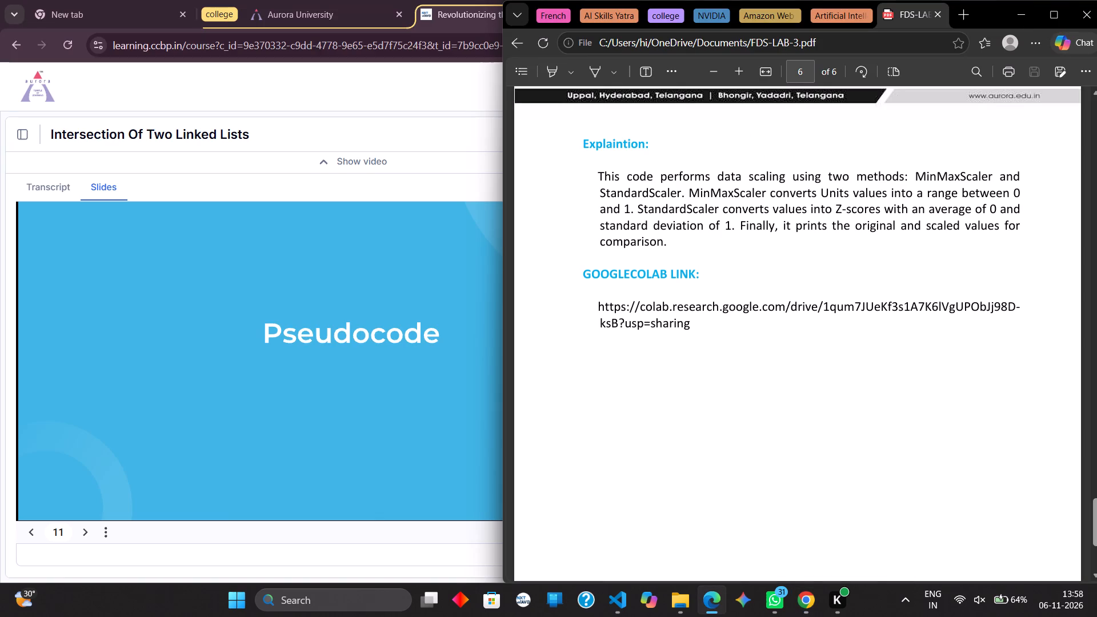
left_click(1056, 14)
scroll(683, 228, "up", 1)
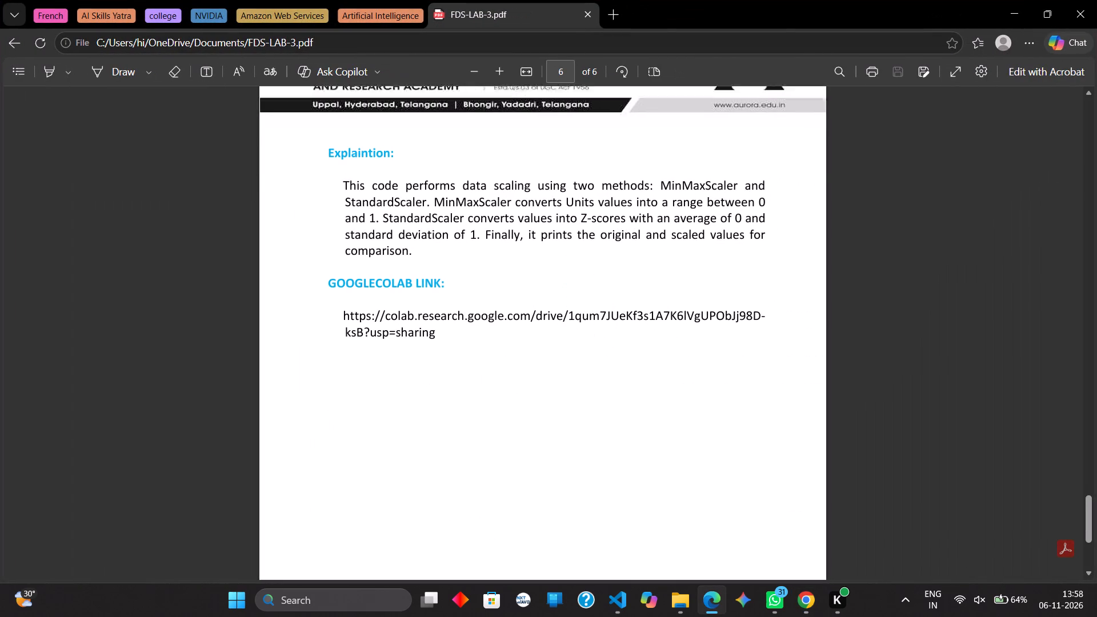
scroll(683, 228, "up", 5)
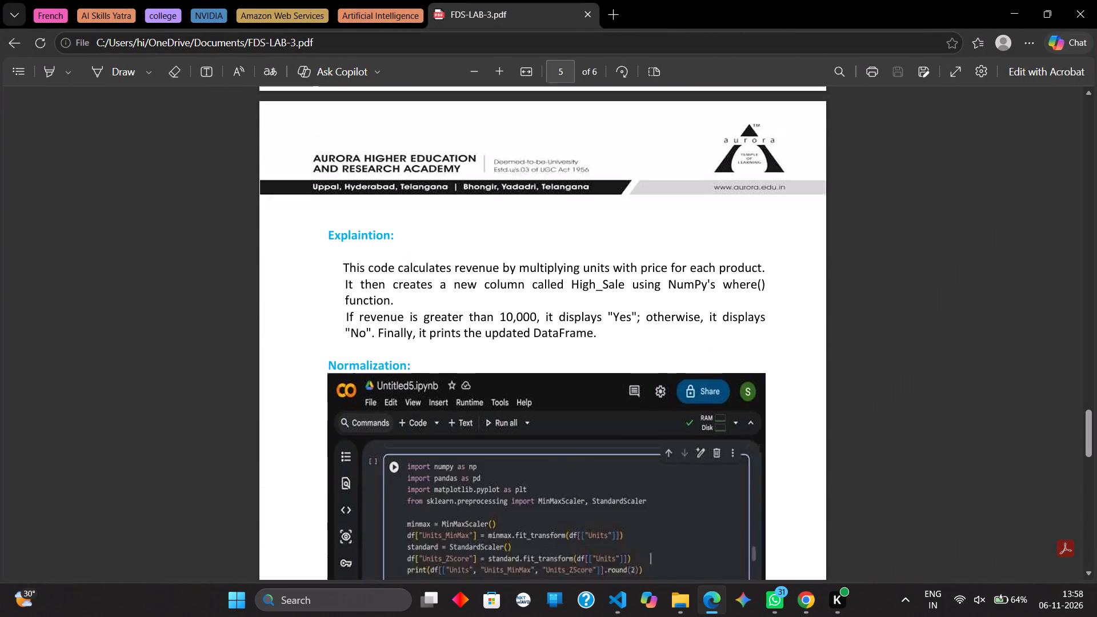
scroll(683, 228, "up", 3)
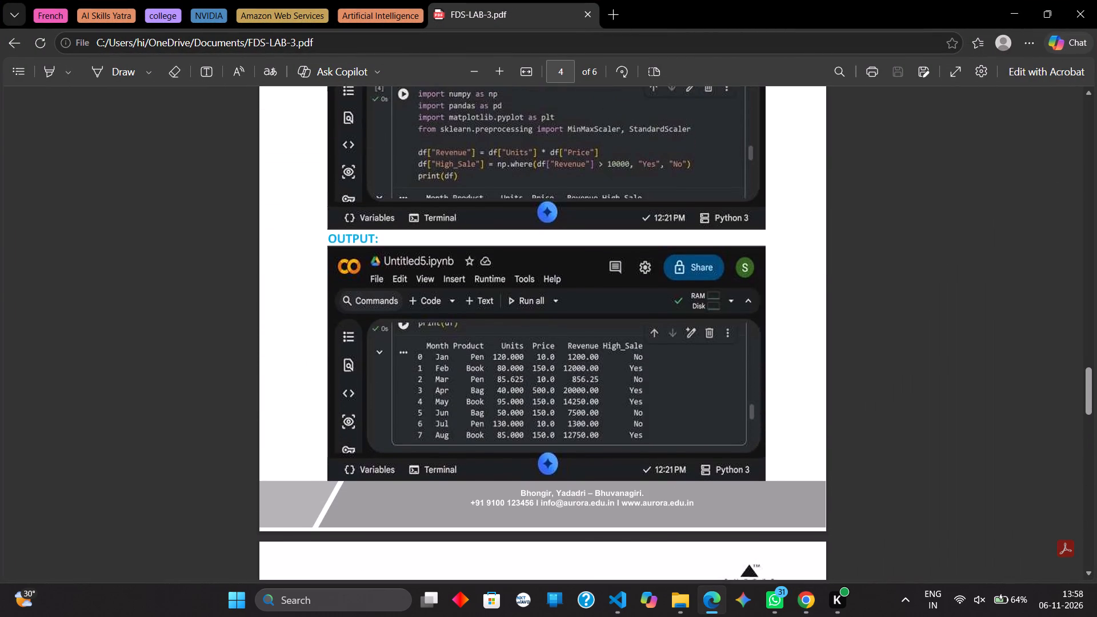
scroll(683, 228, "up", 5)
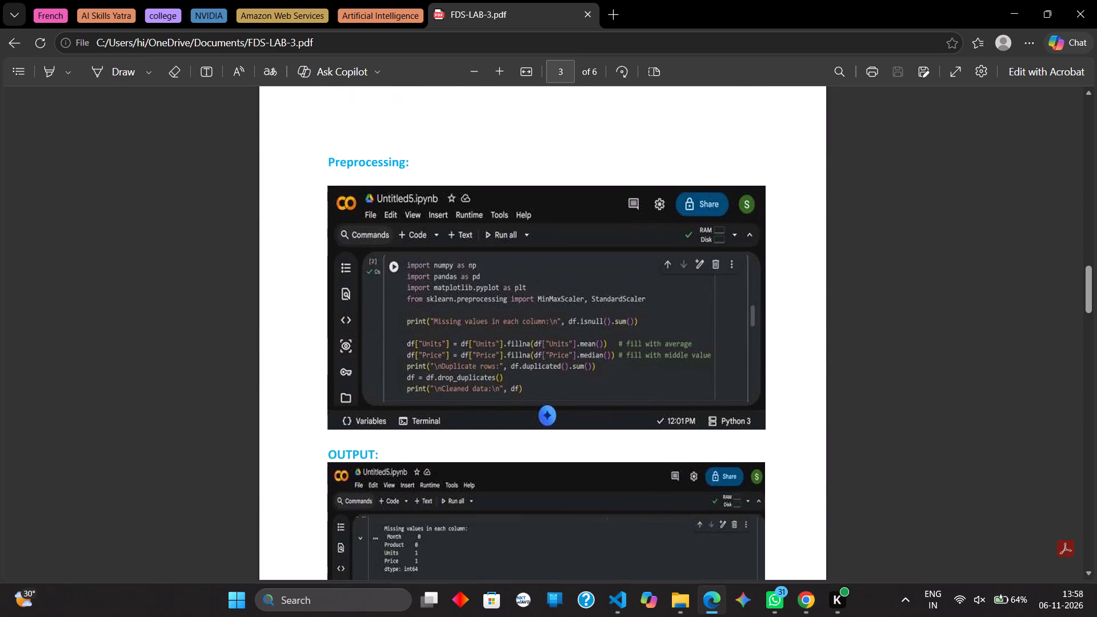
scroll(683, 228, "up", 5)
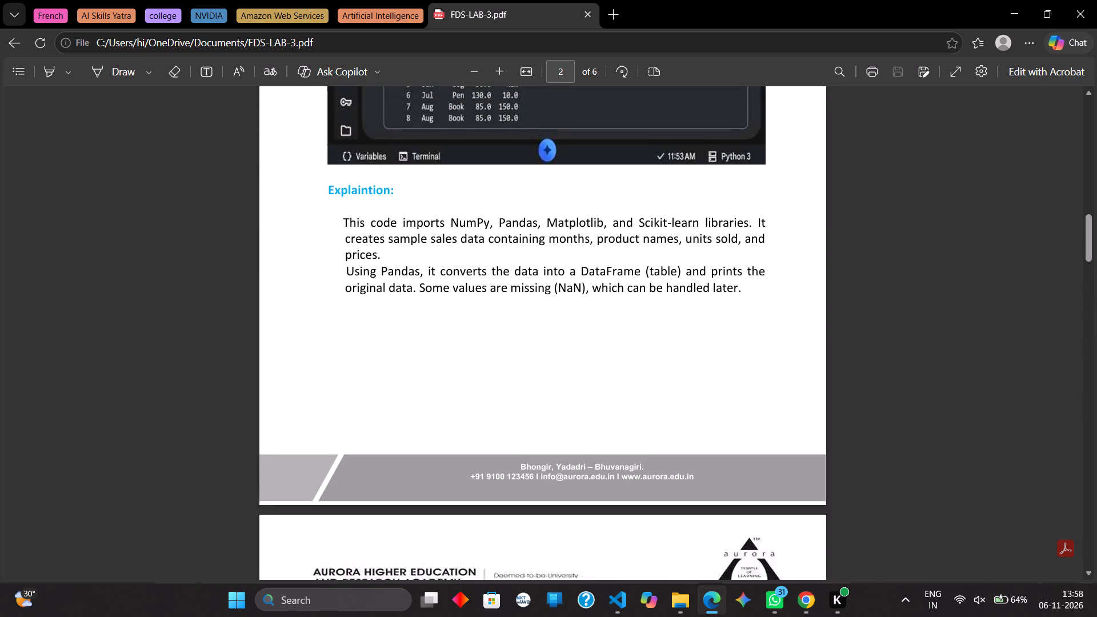
scroll(683, 228, "down", 2)
scroll(683, 228, "up", 1)
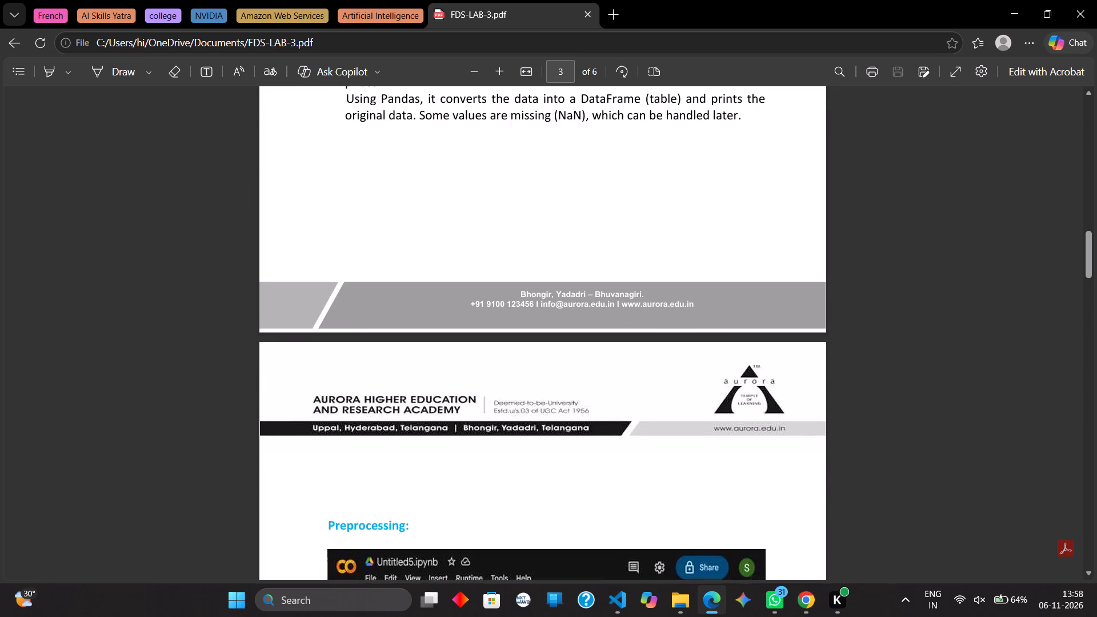
scroll(683, 228, "up", 3)
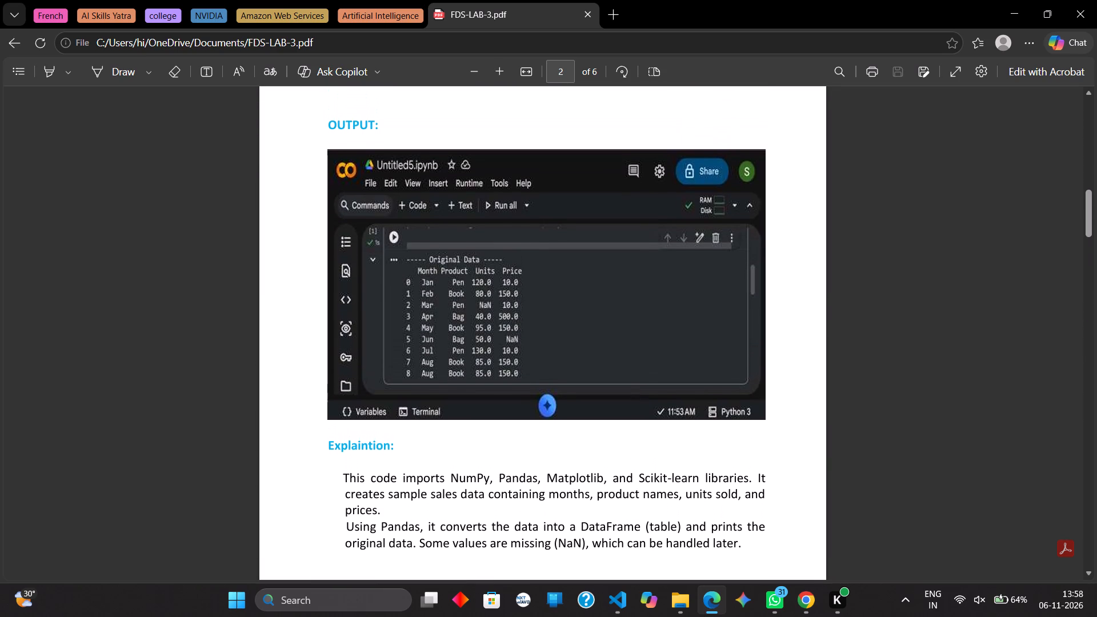
scroll(683, 228, "up", 3)
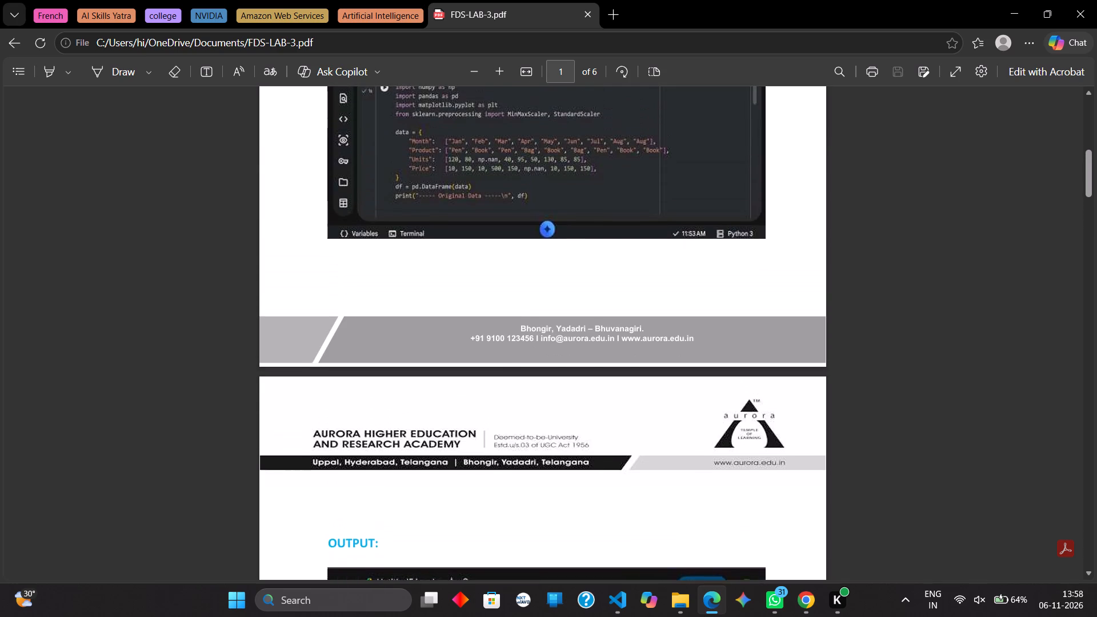
scroll(683, 228, "up", 2)
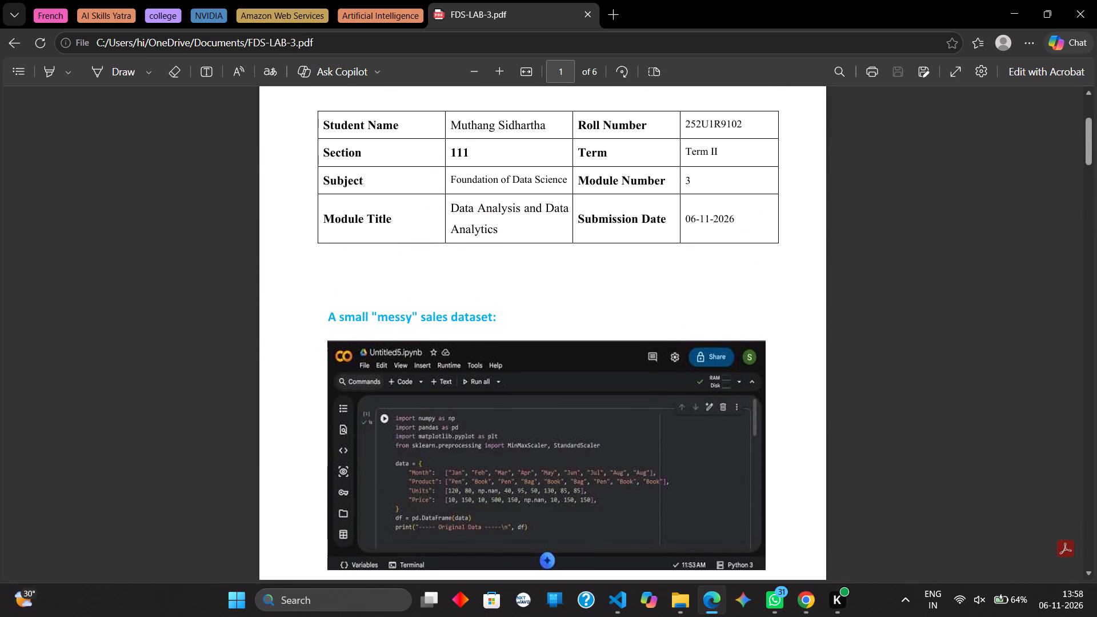
scroll(683, 228, "up", 3)
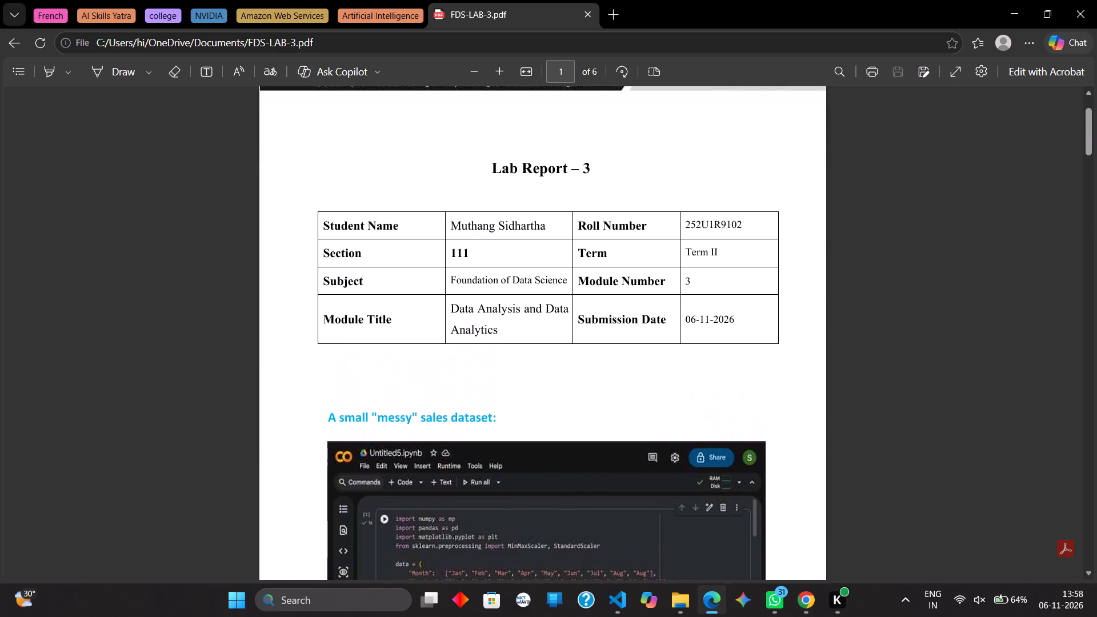
scroll(683, 228, "up", 1)
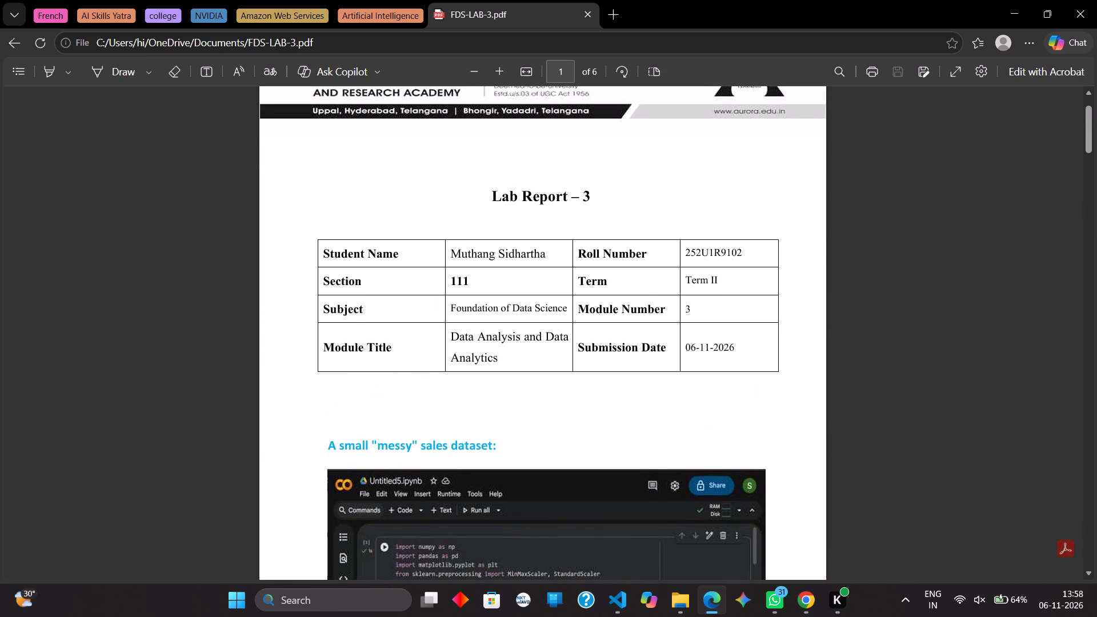
scroll(683, 228, "up", 1)
scroll(683, 228, "down", 1)
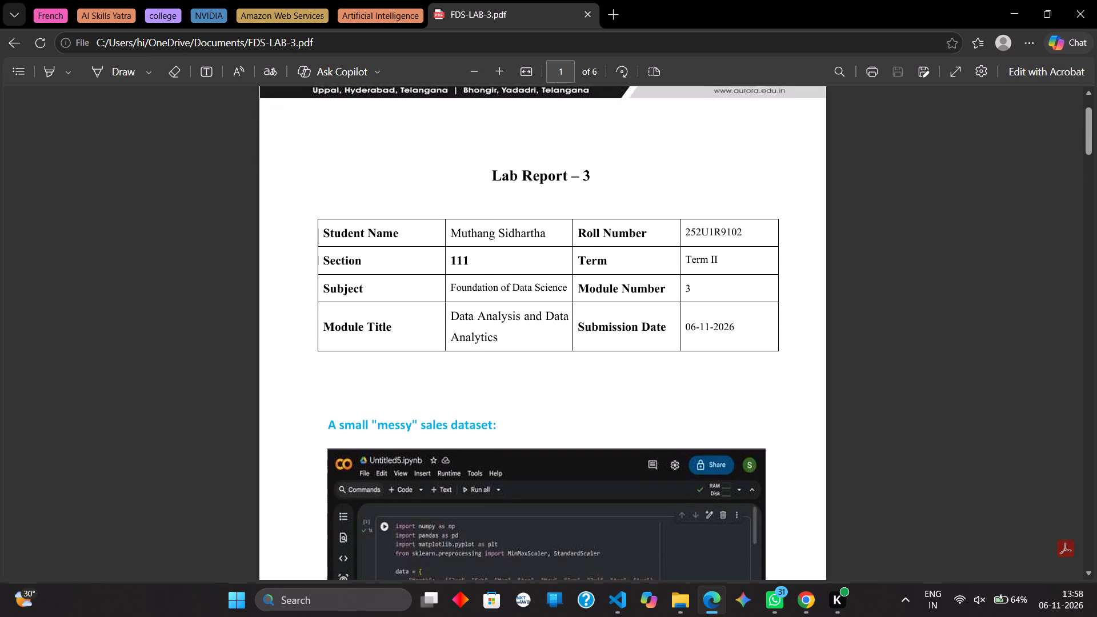
scroll(683, 228, "down", 1)
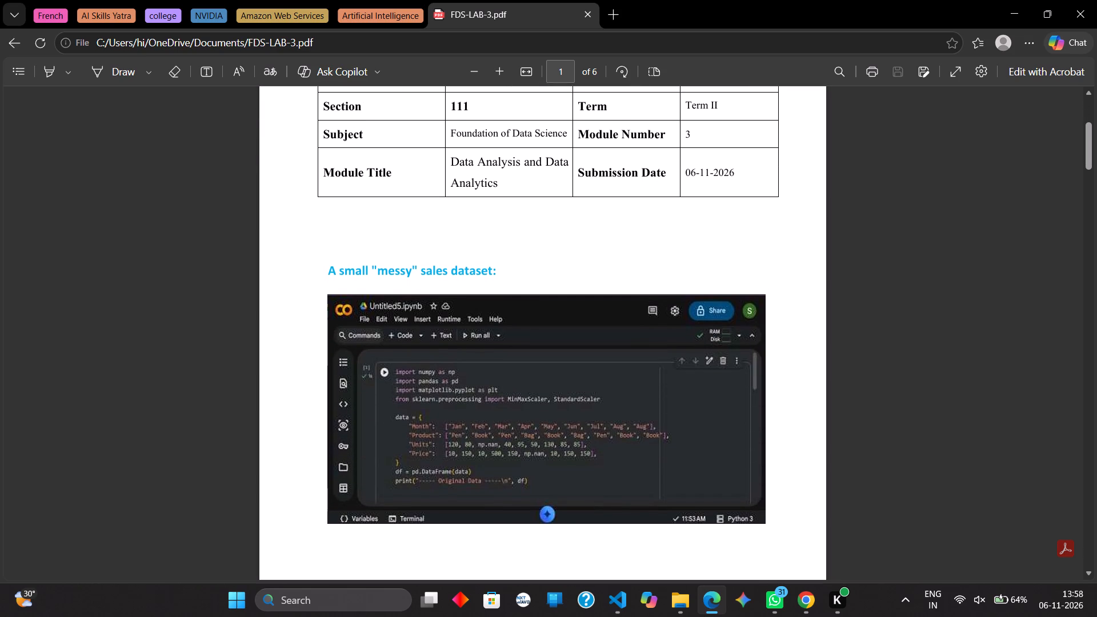
left_click(1077, 9)
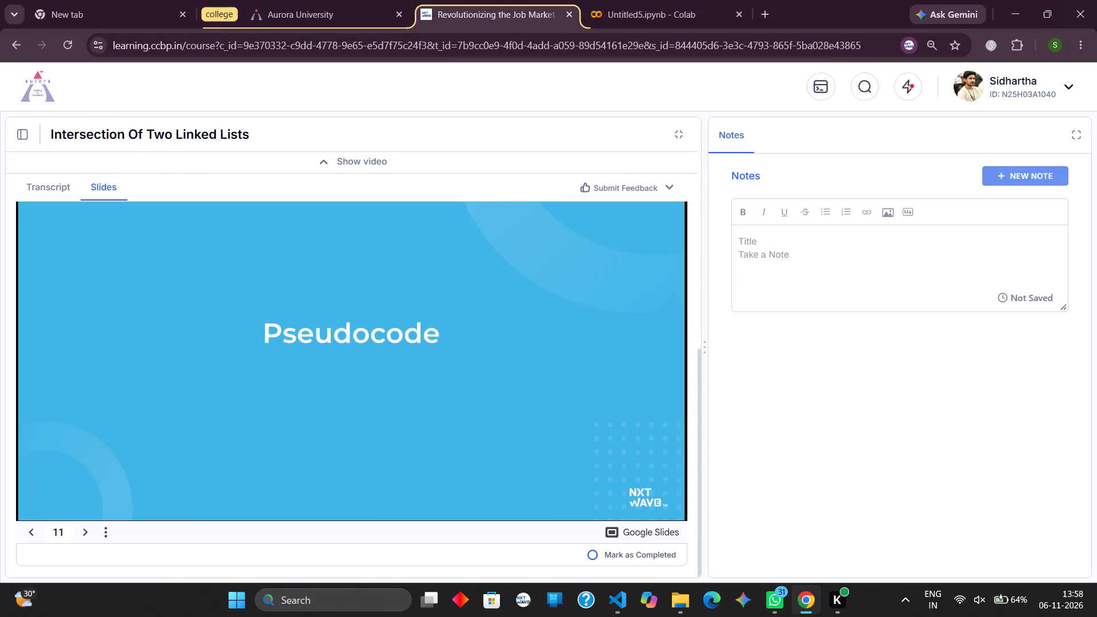
Switch to File Explorer and create a new folder named FDS on the Desktop.
scroll(621, 287, "down", 2)
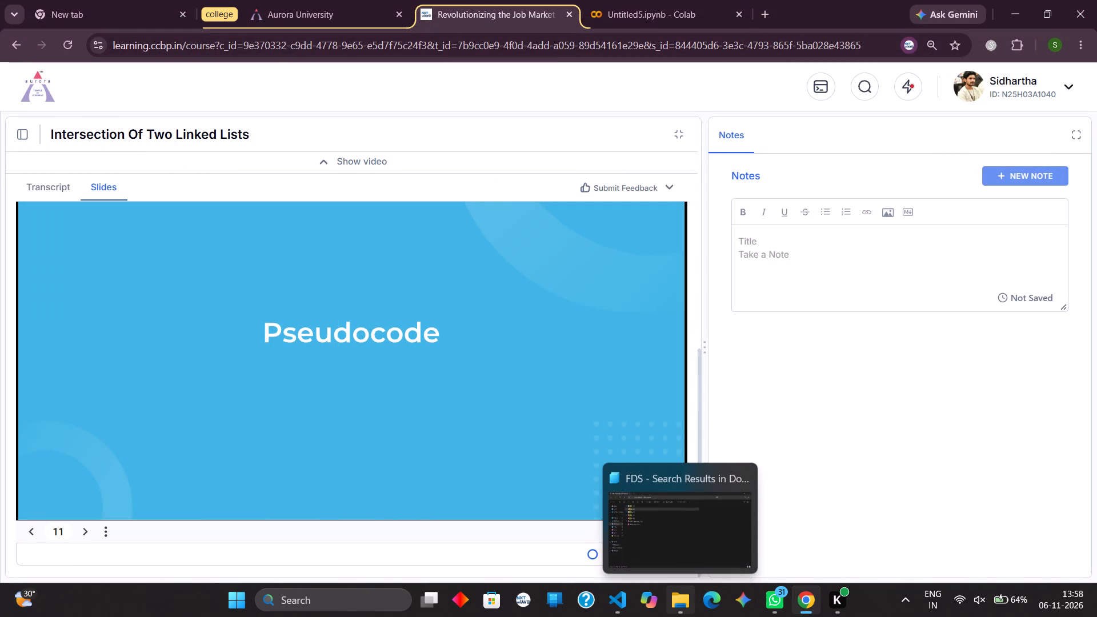
left_click(681, 579)
left_click(678, 548)
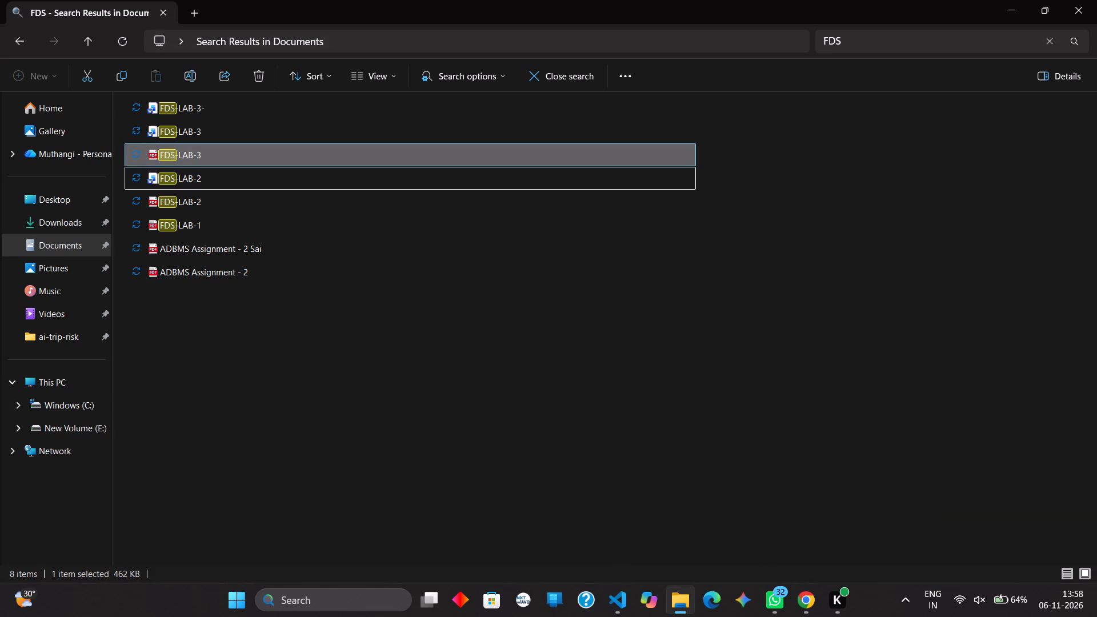
left_click(292, 207)
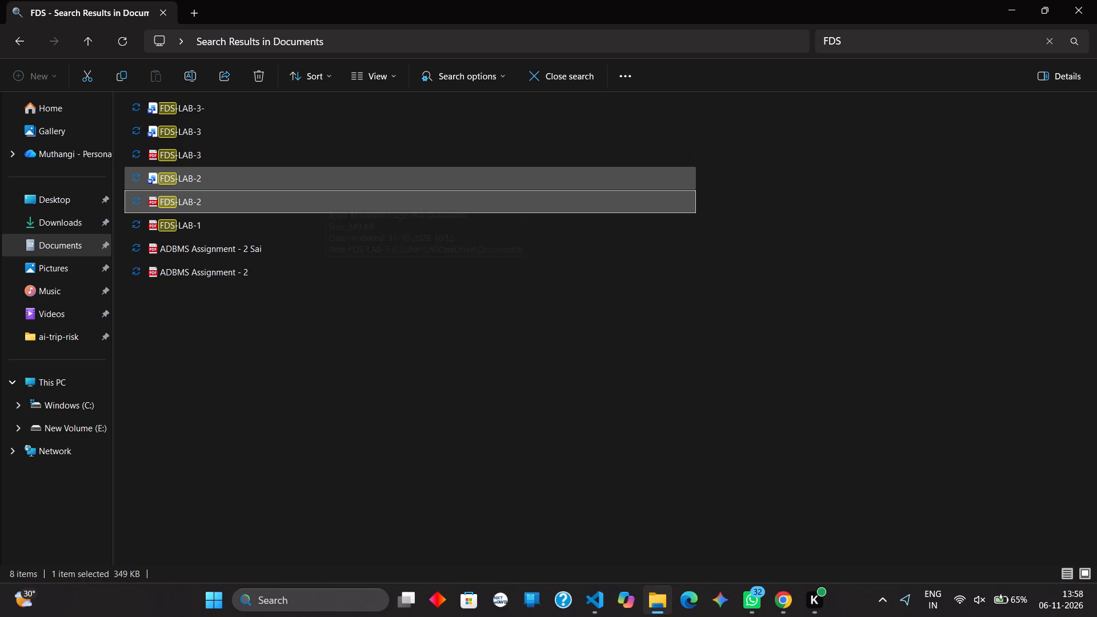
left_click(59, 197)
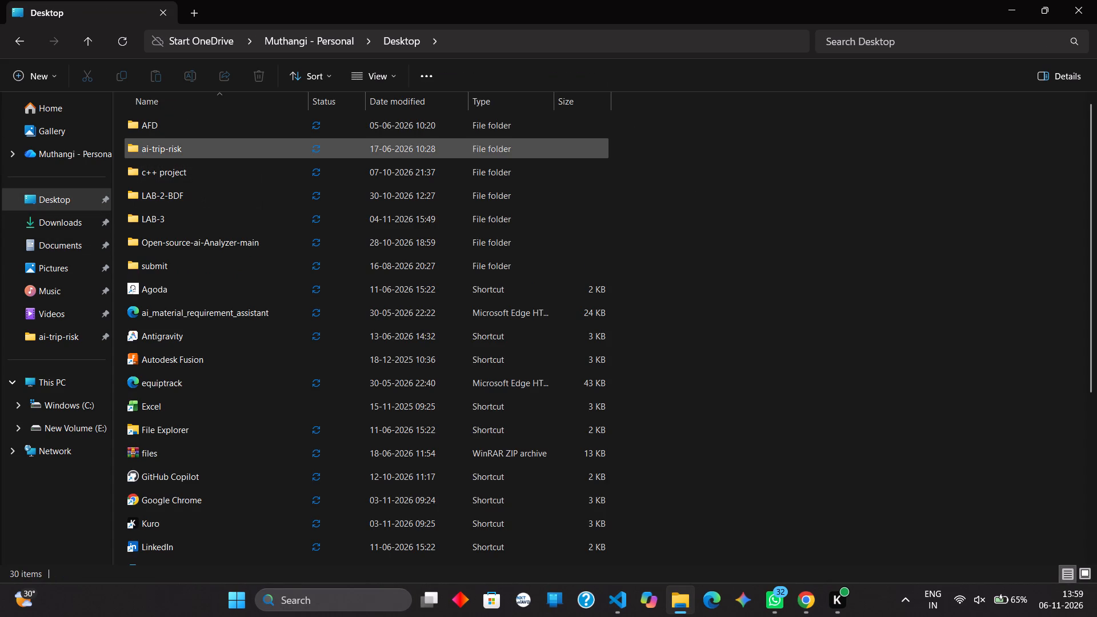
left_click(50, 77)
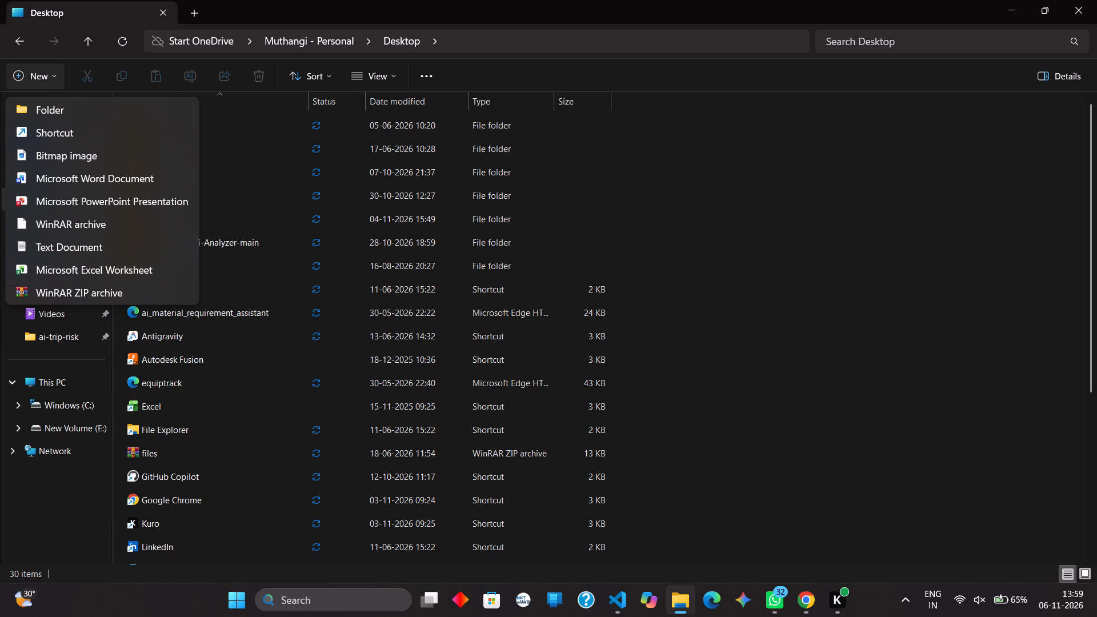
left_click(41, 81)
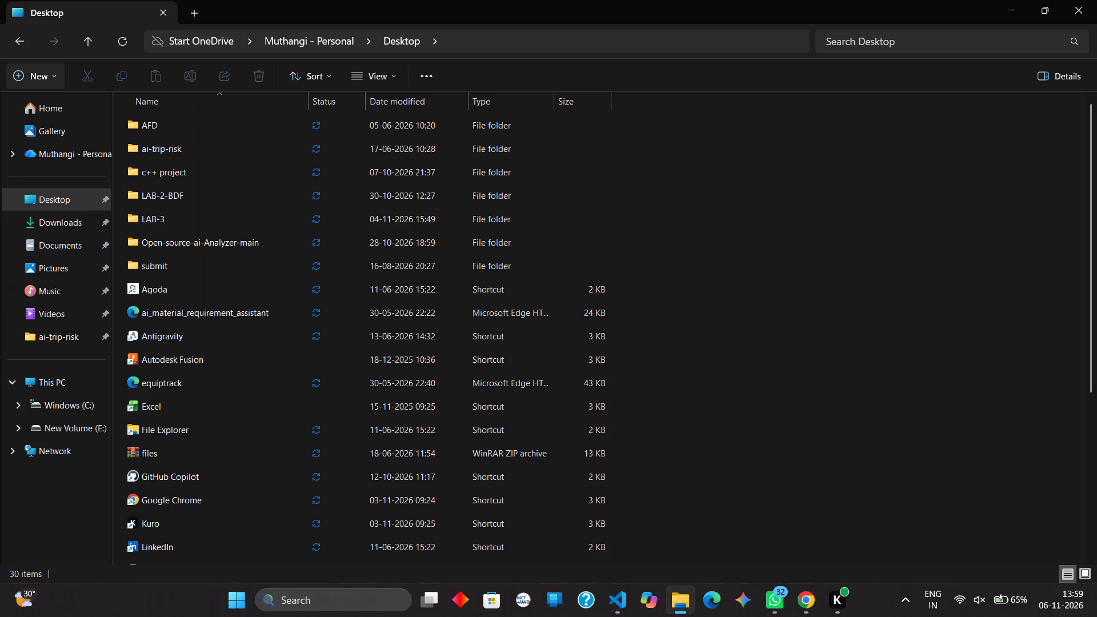
left_click(50, 74)
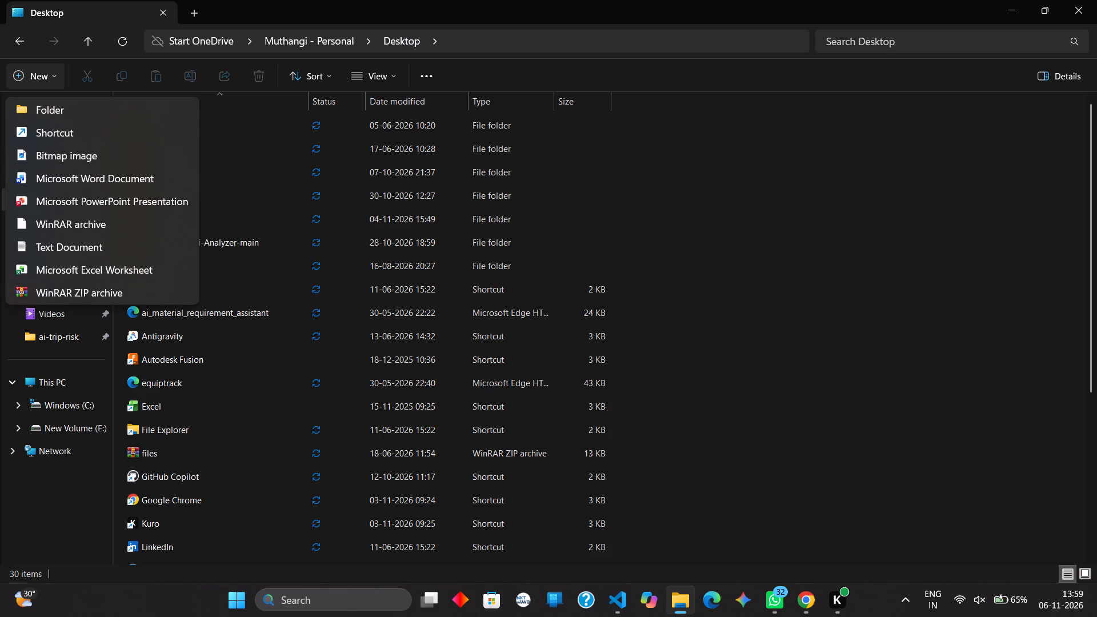
left_click(78, 109)
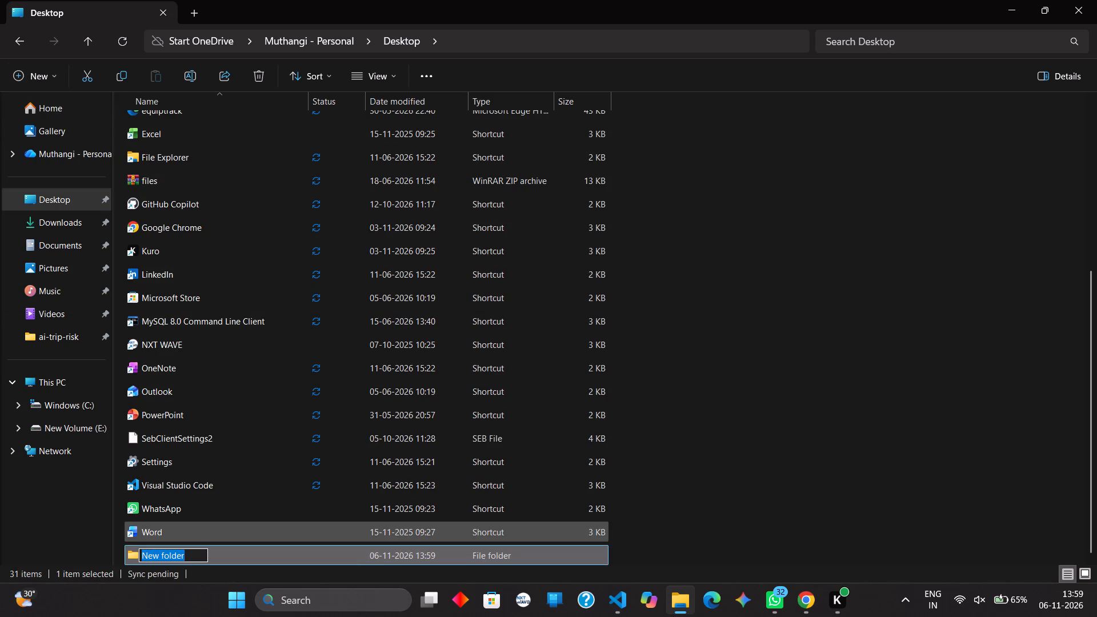
key("BackSpace")
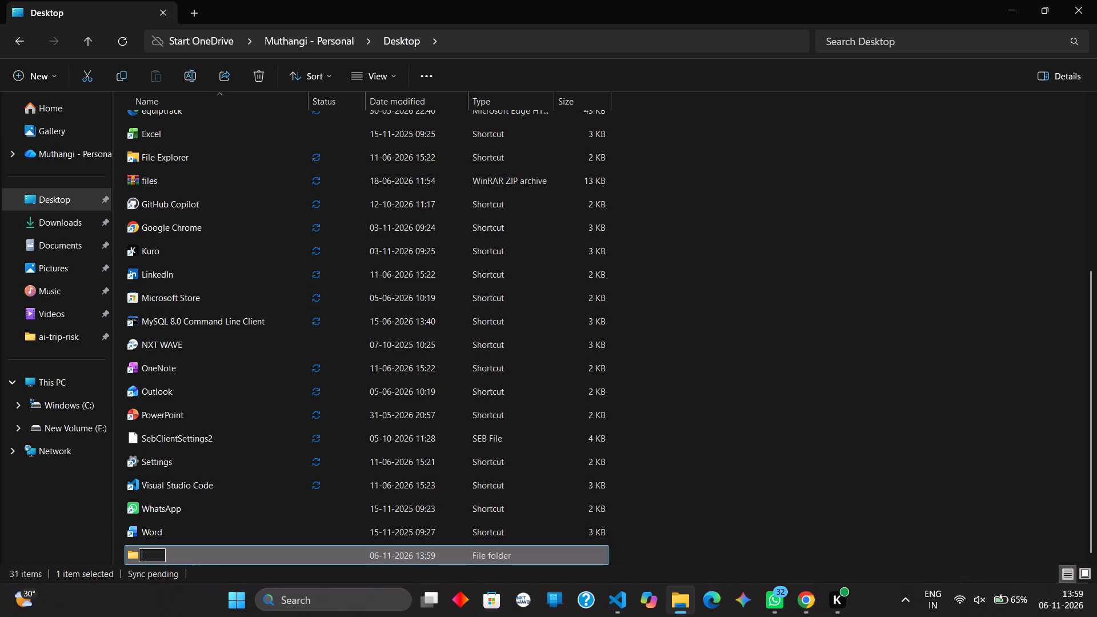
type("FDS")
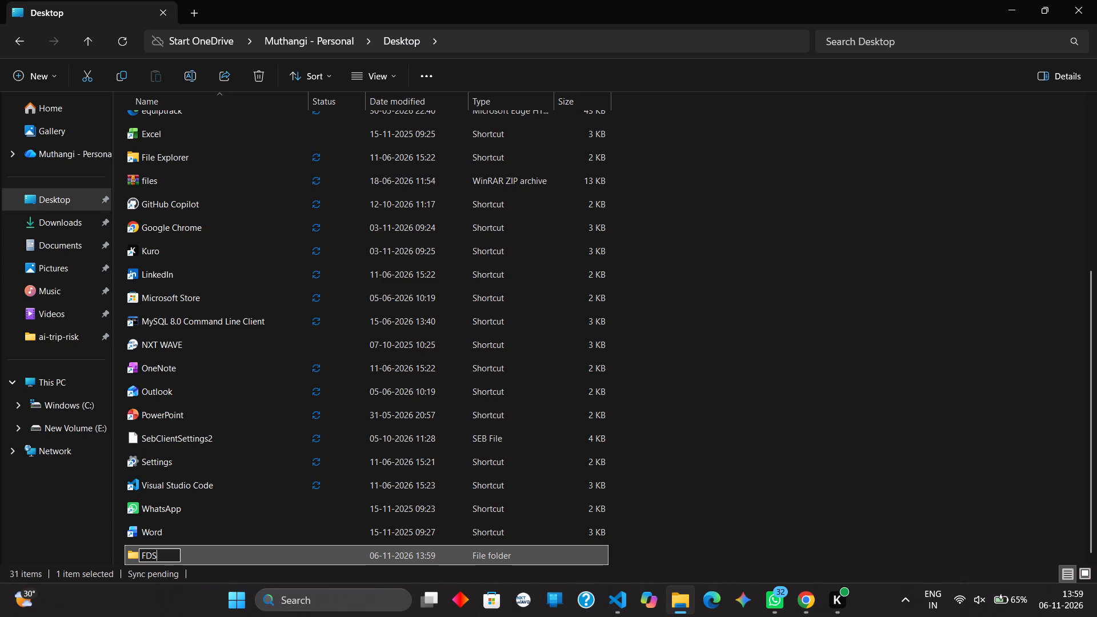
key("Return")
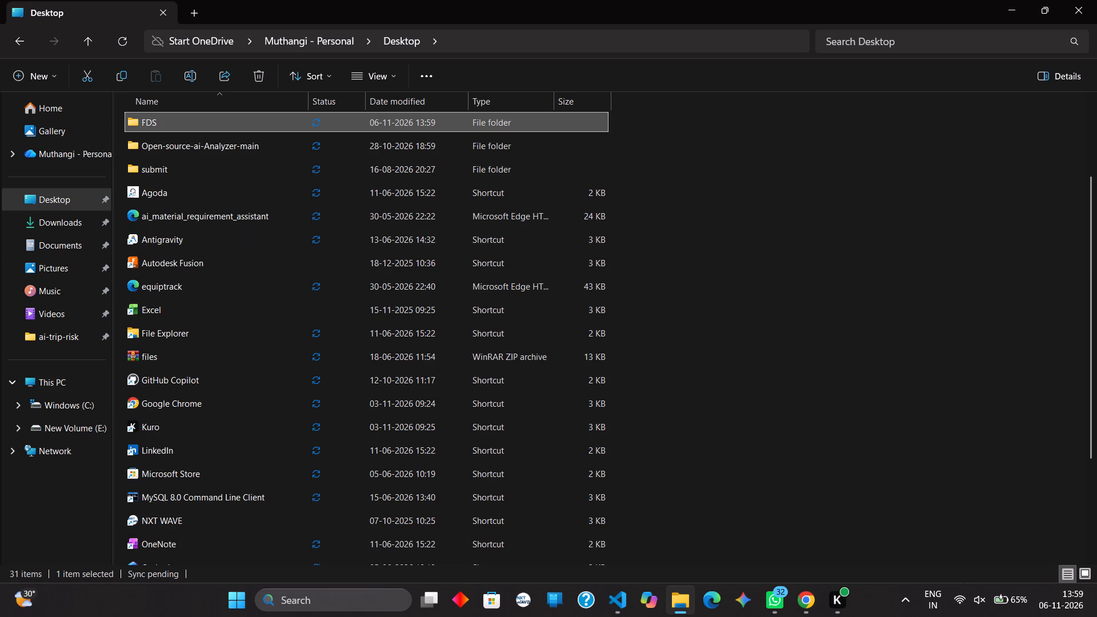
Search Documents for FDS and move all the FDS-LAB Word and PDF files into the AFD folder on the Desktop.
left_click(69, 235)
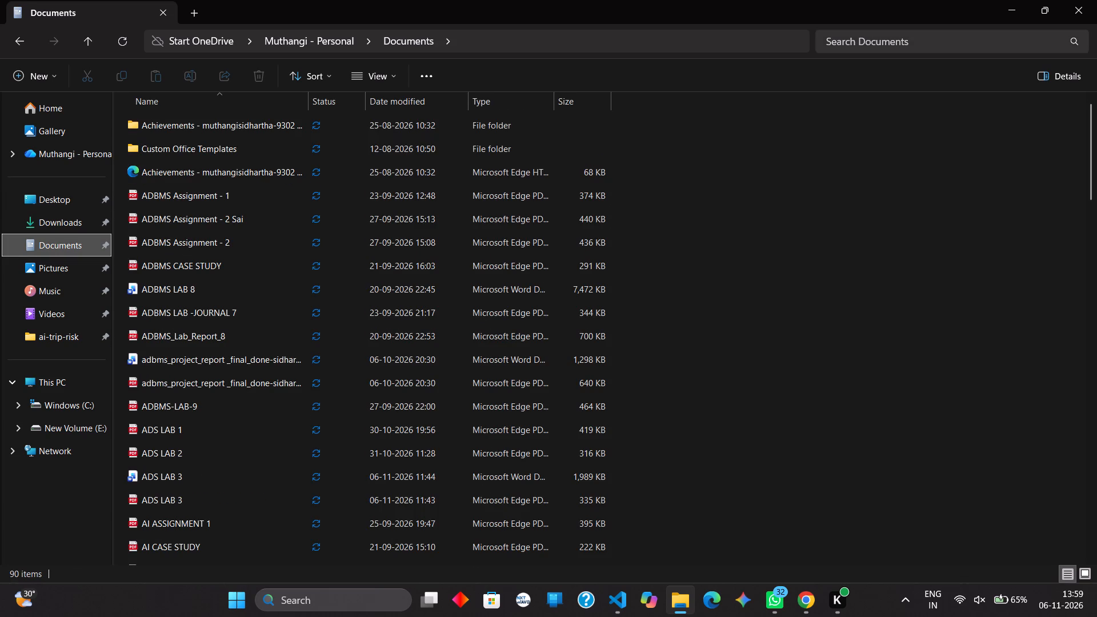
left_click(862, 46)
type("FDS")
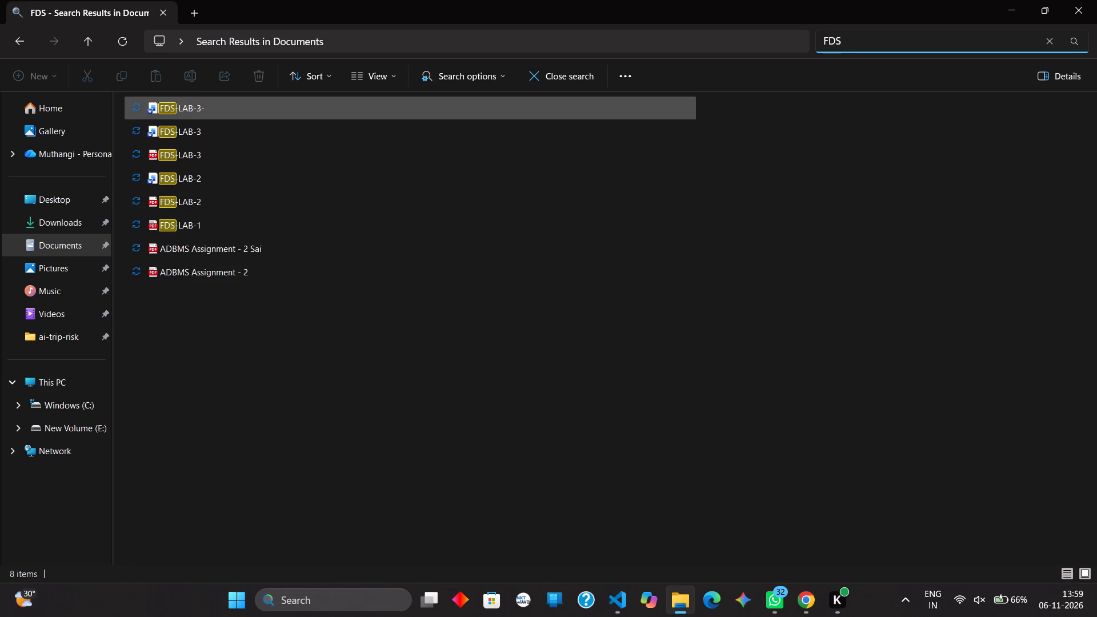
left_click_drag(126, 97, 250, 221)
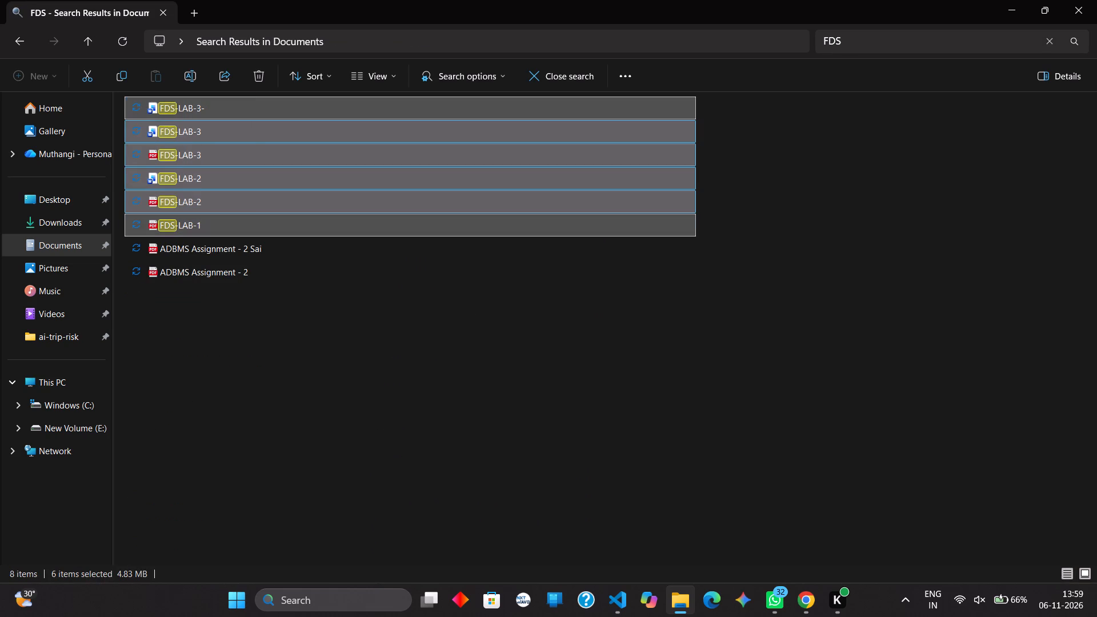
key("ctrl+c")
key("ctrl+x")
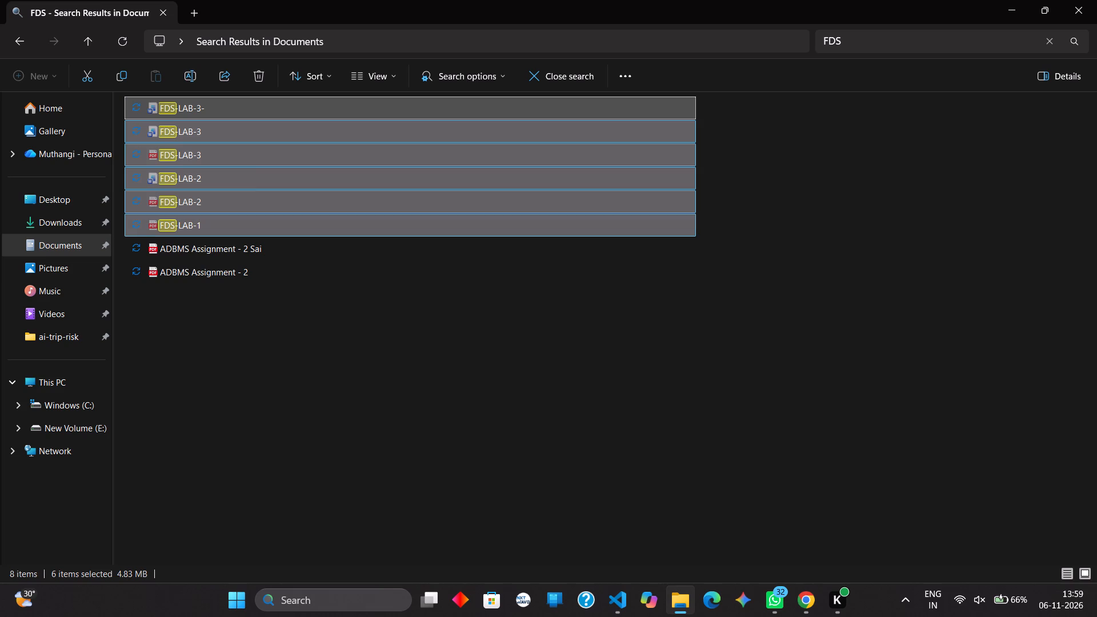
left_click(70, 210)
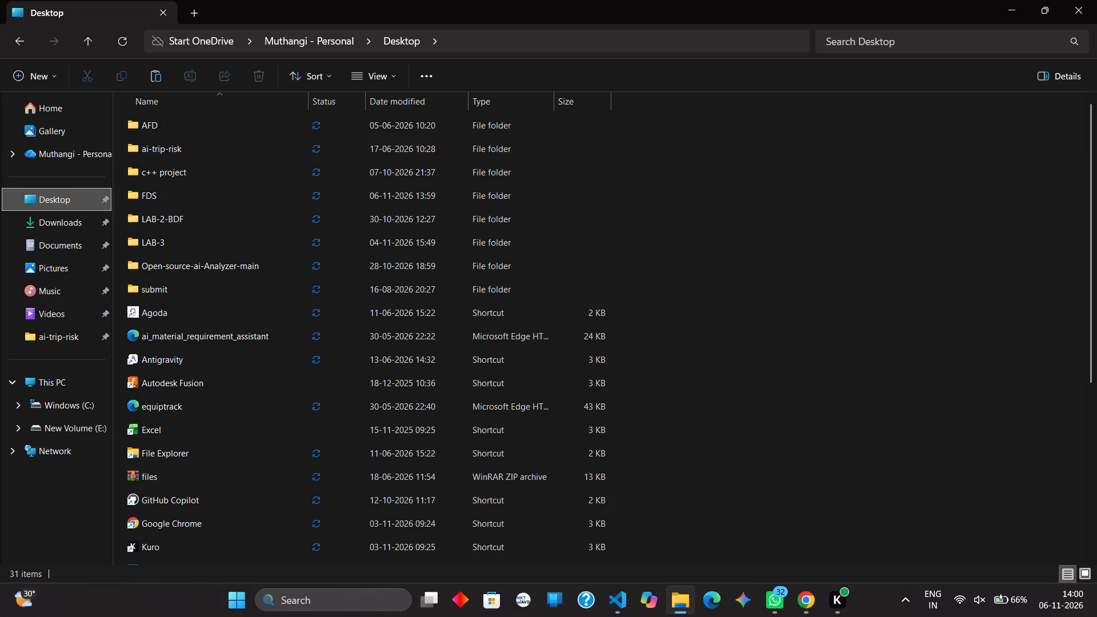
left_click(213, 132)
double_click(213, 132)
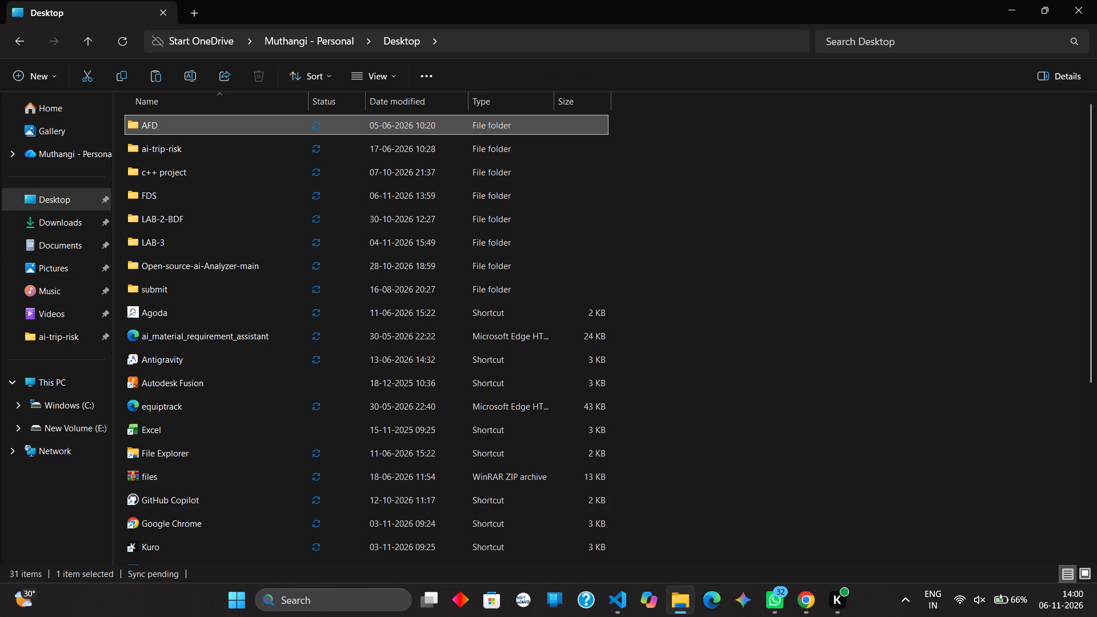
left_click(257, 155)
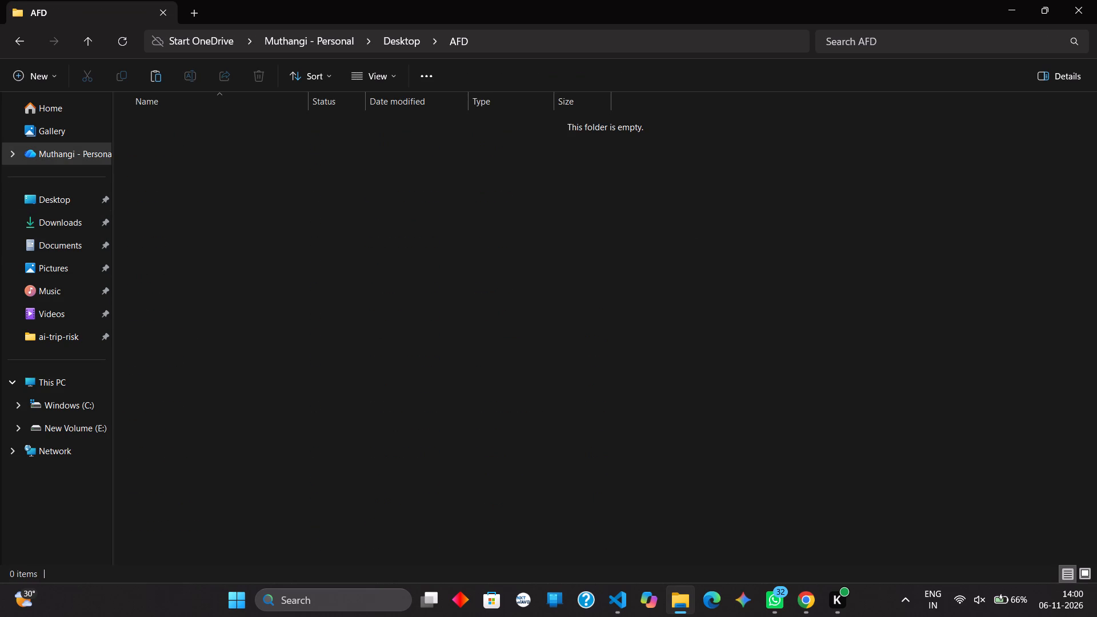
key("ctrl+v")
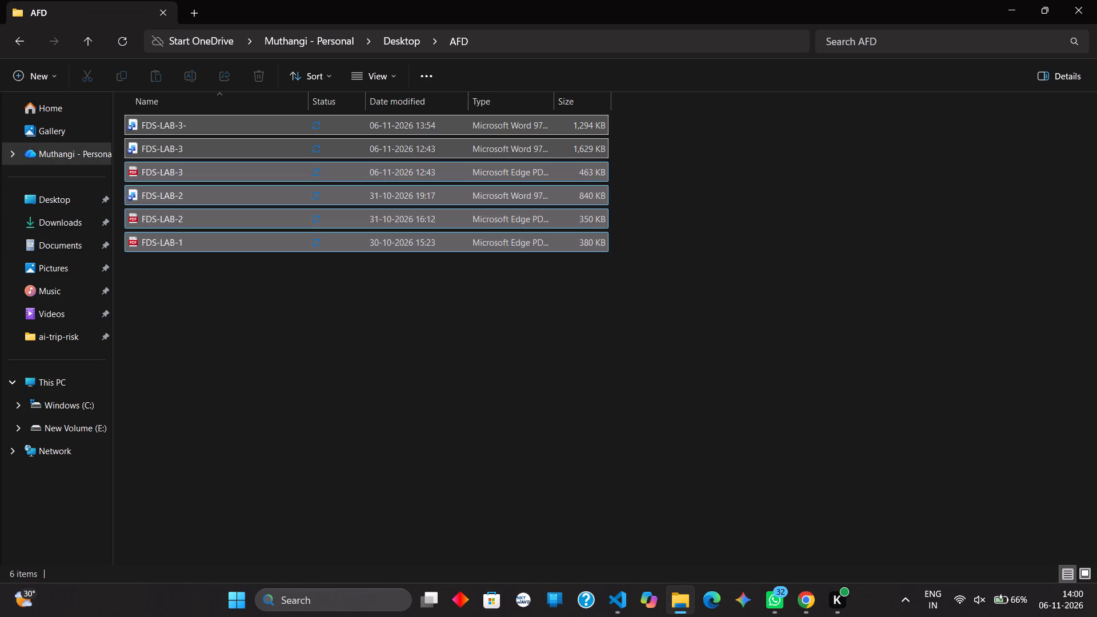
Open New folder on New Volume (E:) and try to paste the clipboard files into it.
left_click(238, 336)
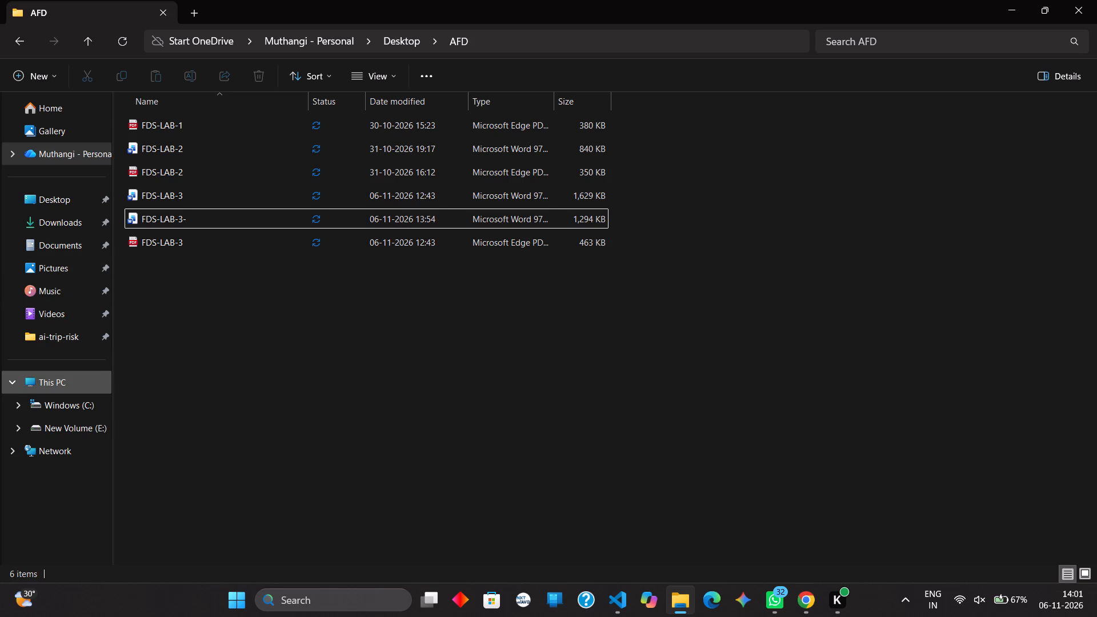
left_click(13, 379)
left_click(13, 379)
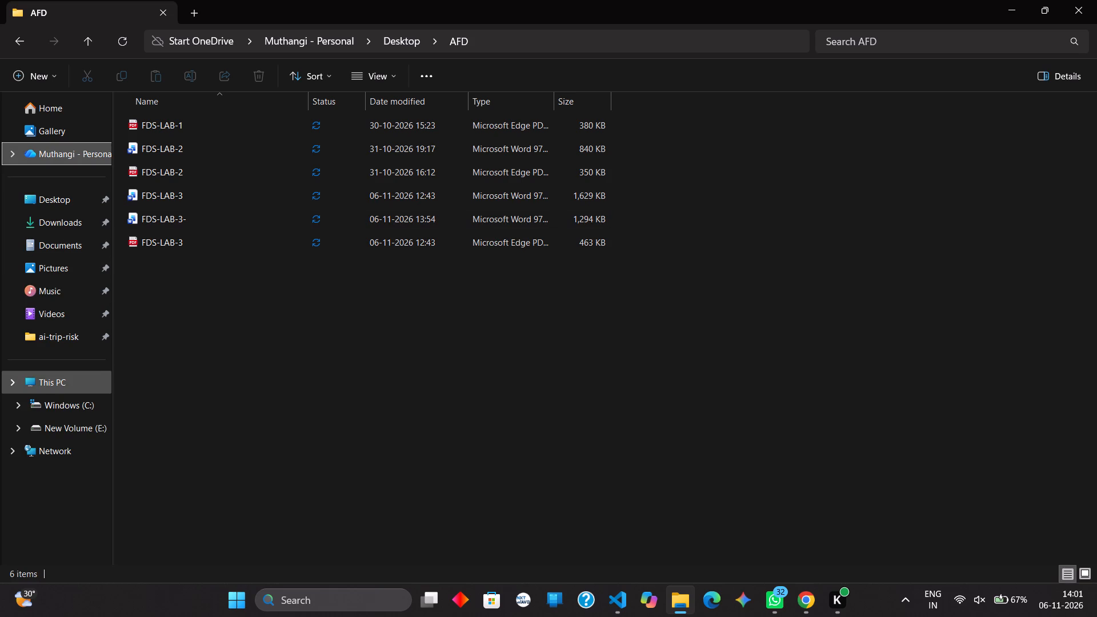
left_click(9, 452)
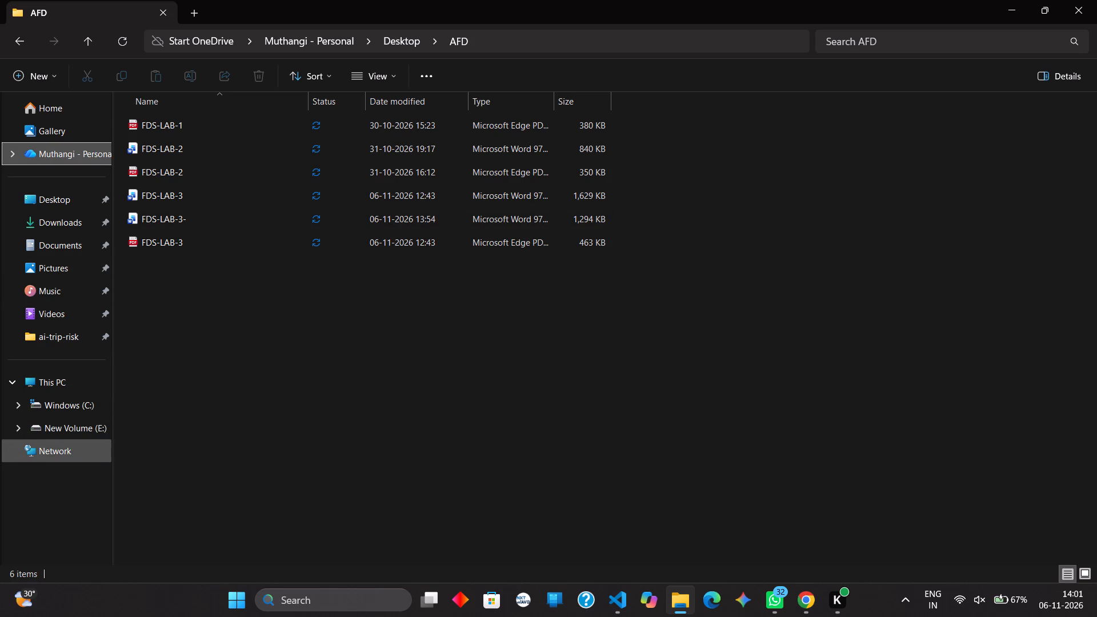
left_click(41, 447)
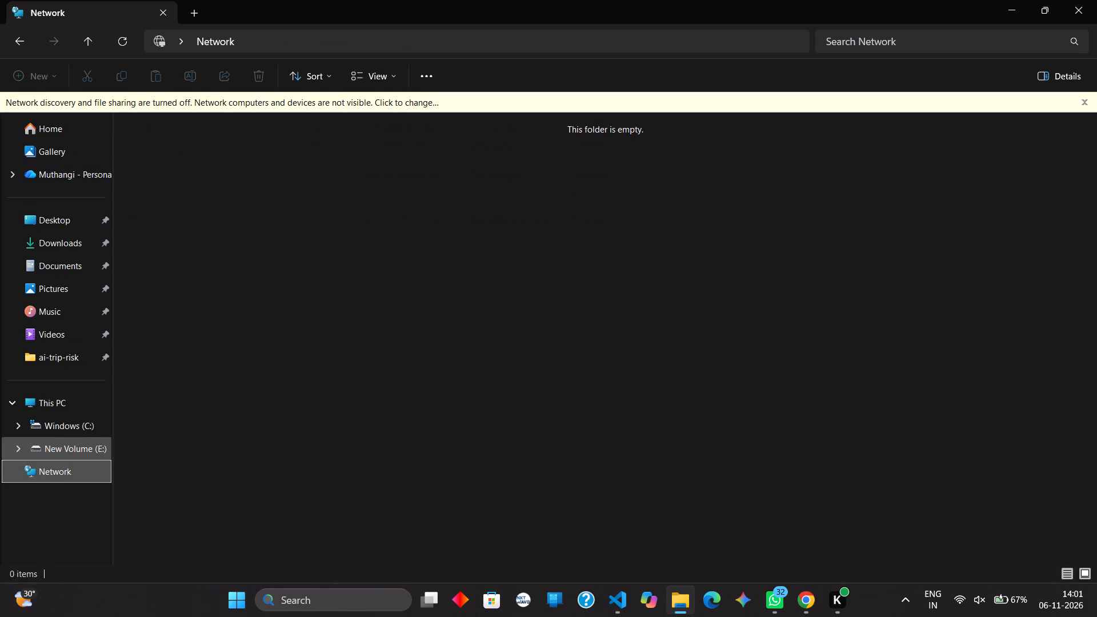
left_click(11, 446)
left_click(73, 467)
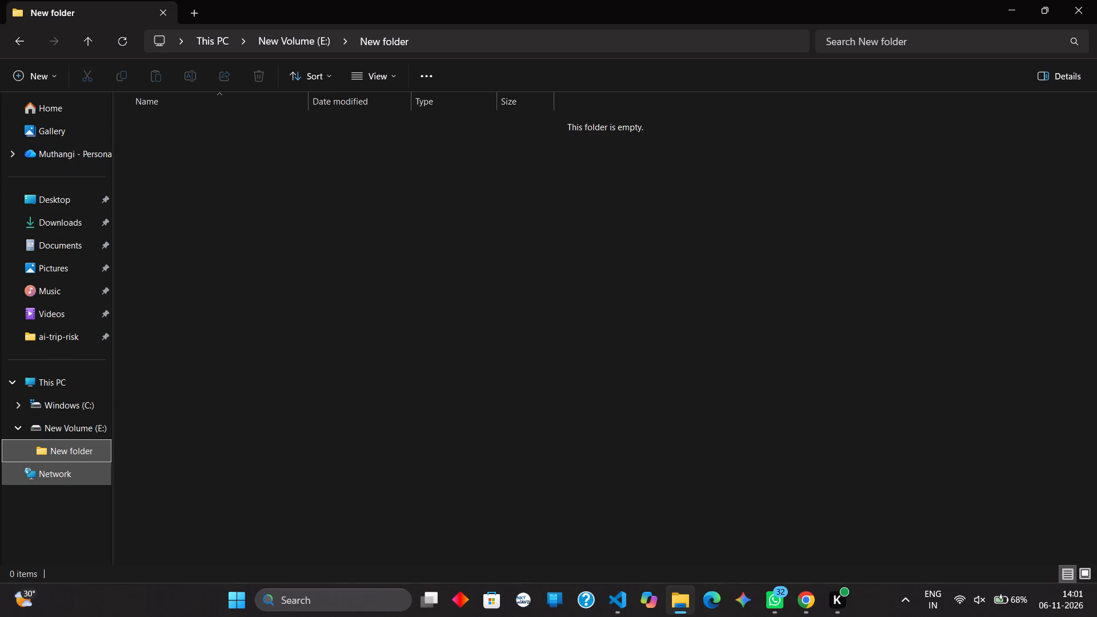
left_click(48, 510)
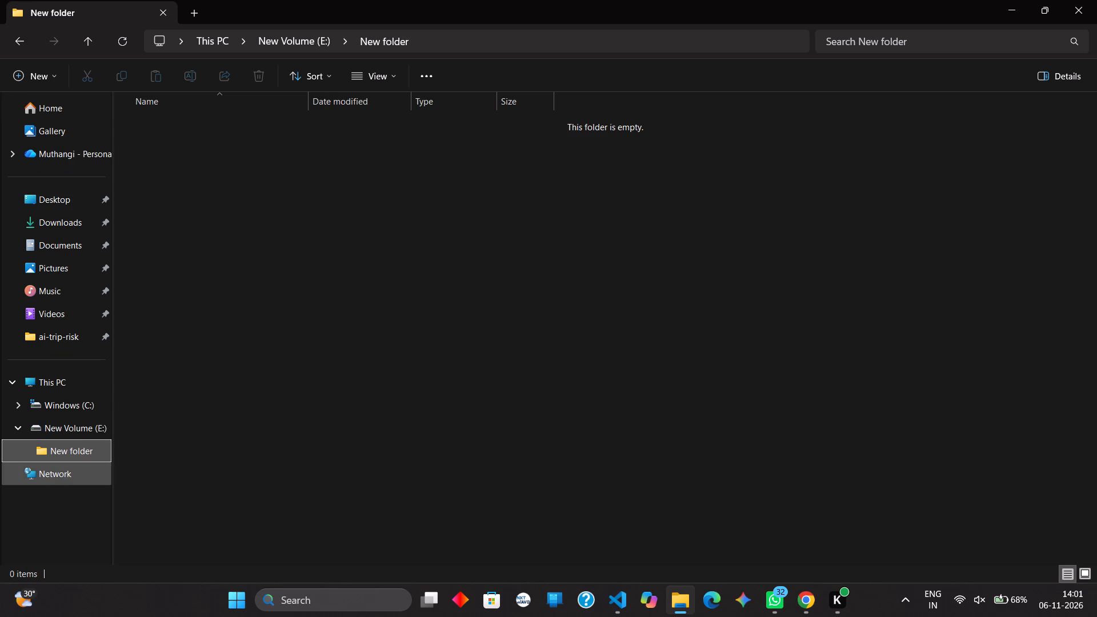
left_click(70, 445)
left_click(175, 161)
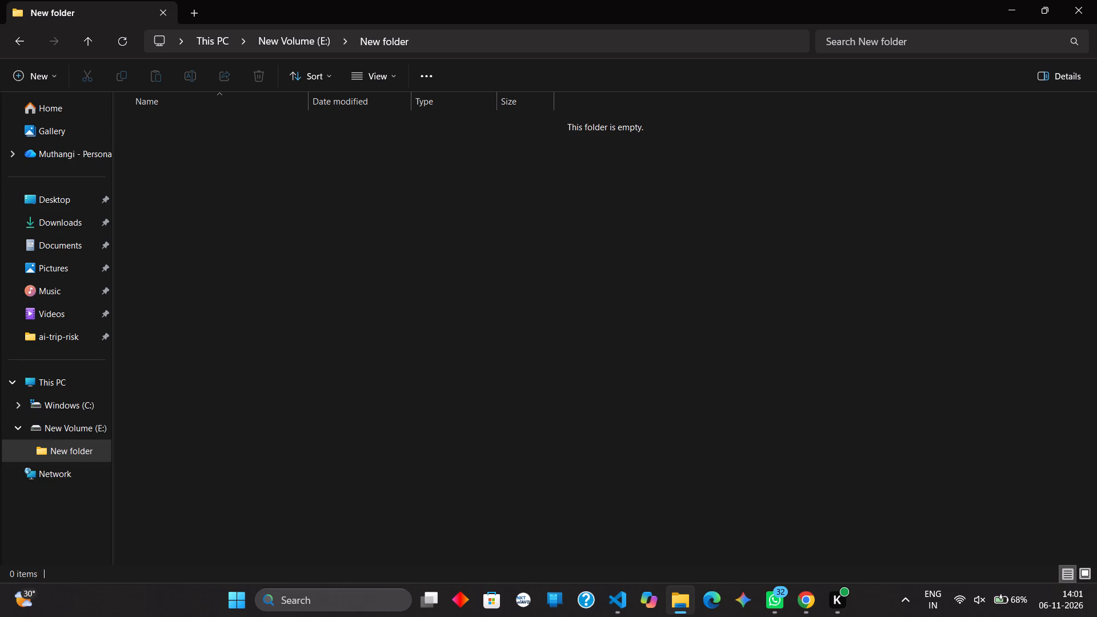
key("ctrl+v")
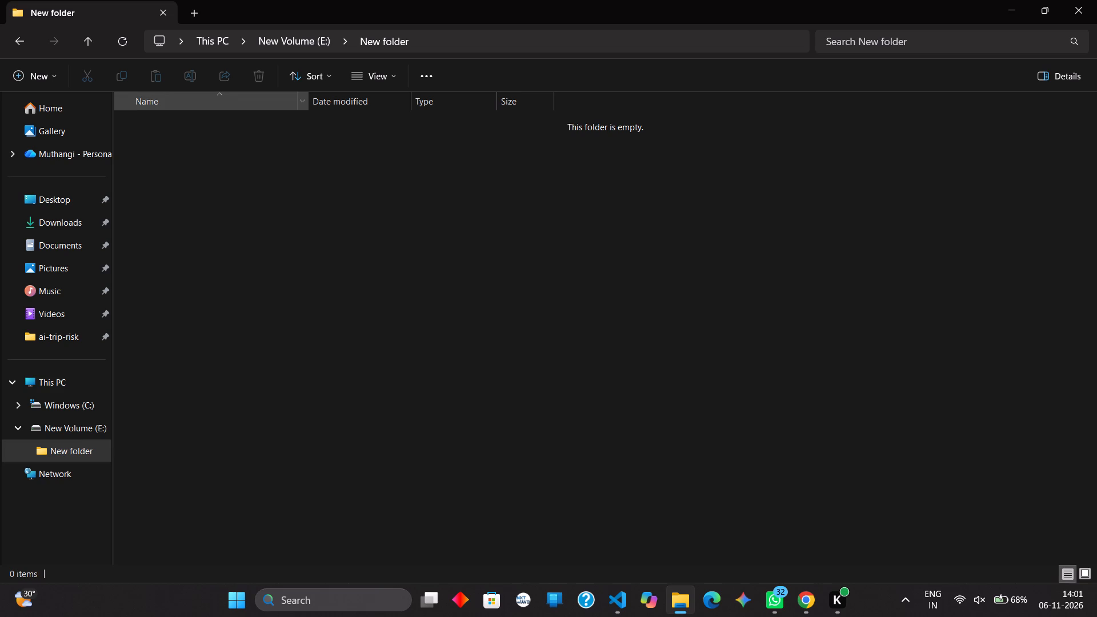
Delete New folder from New Volume (E:).
left_click(86, 37)
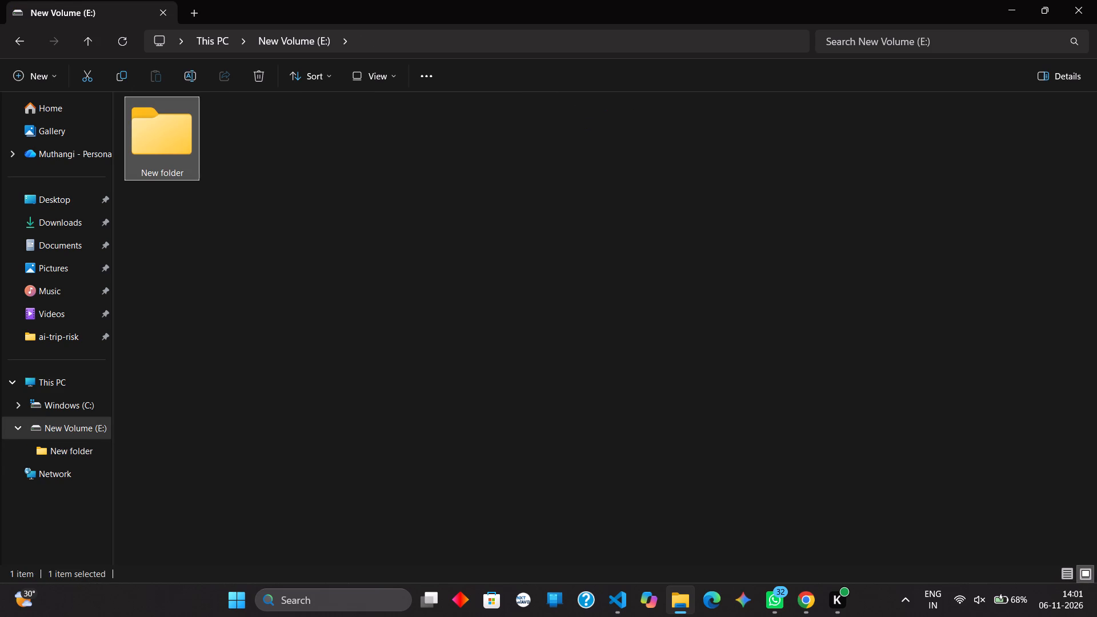
left_click(253, 74)
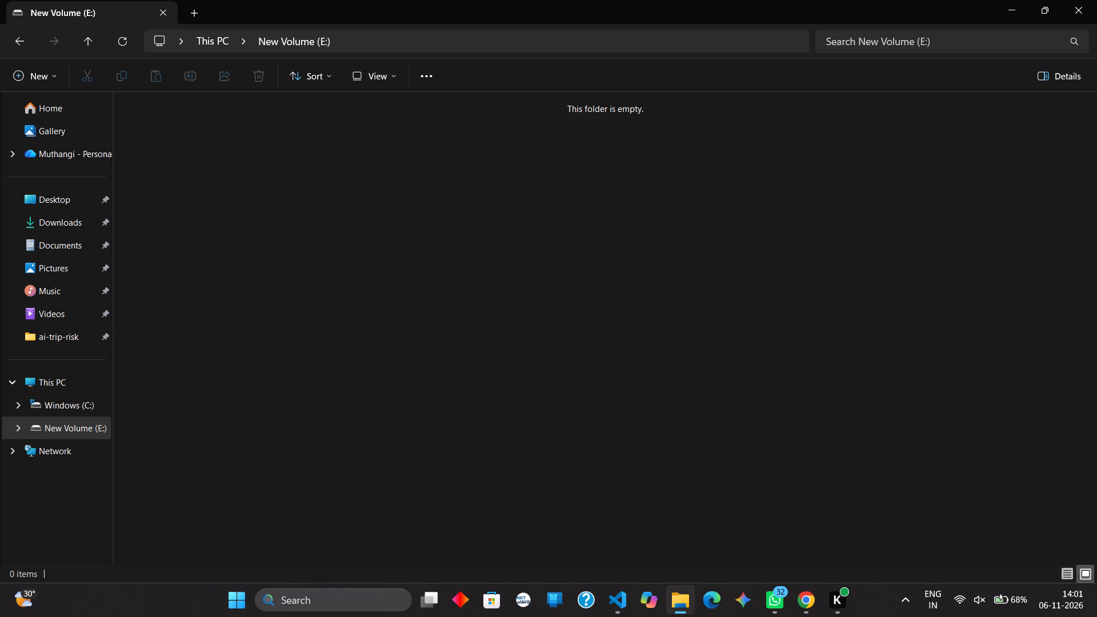
Look through the Windows (C:) folder tree and the file list in Documents.
left_click(17, 423)
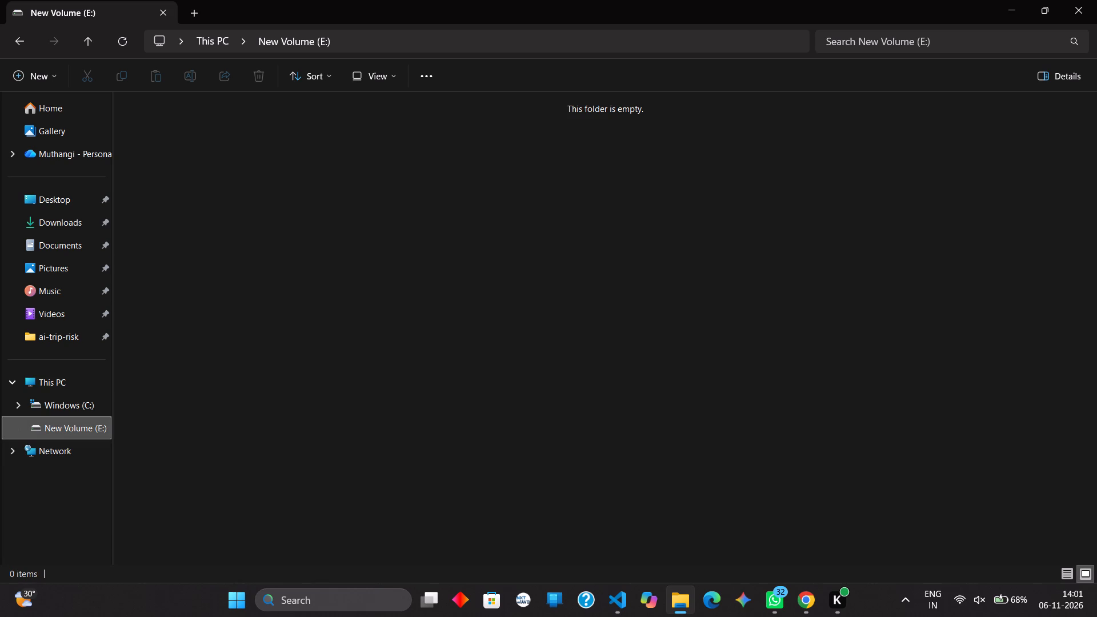
left_click(16, 403)
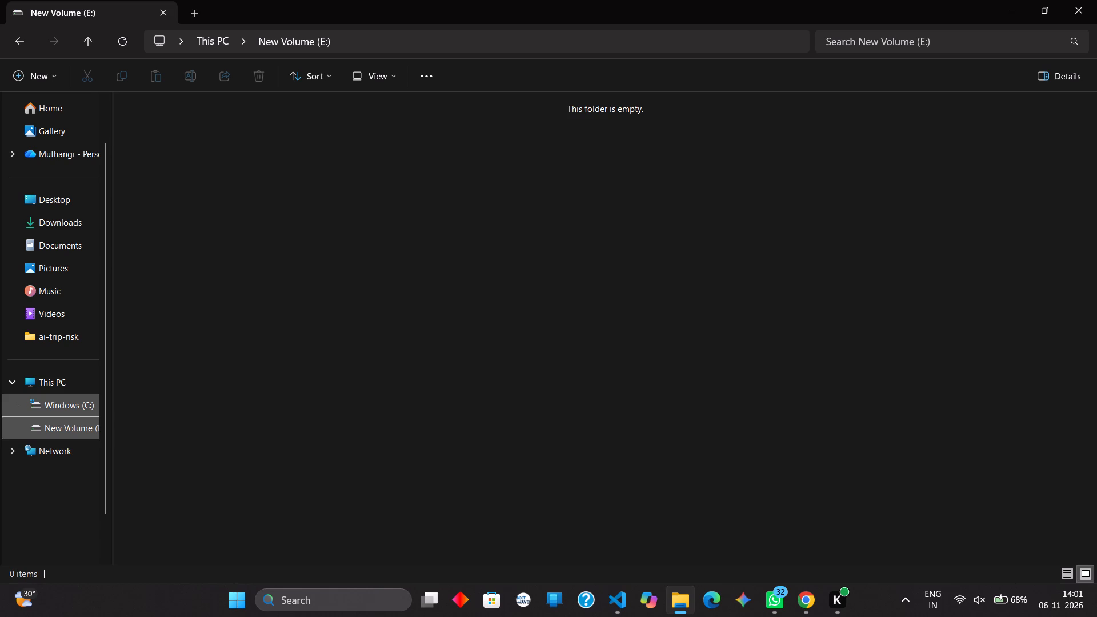
scroll(16, 403, "down", 1)
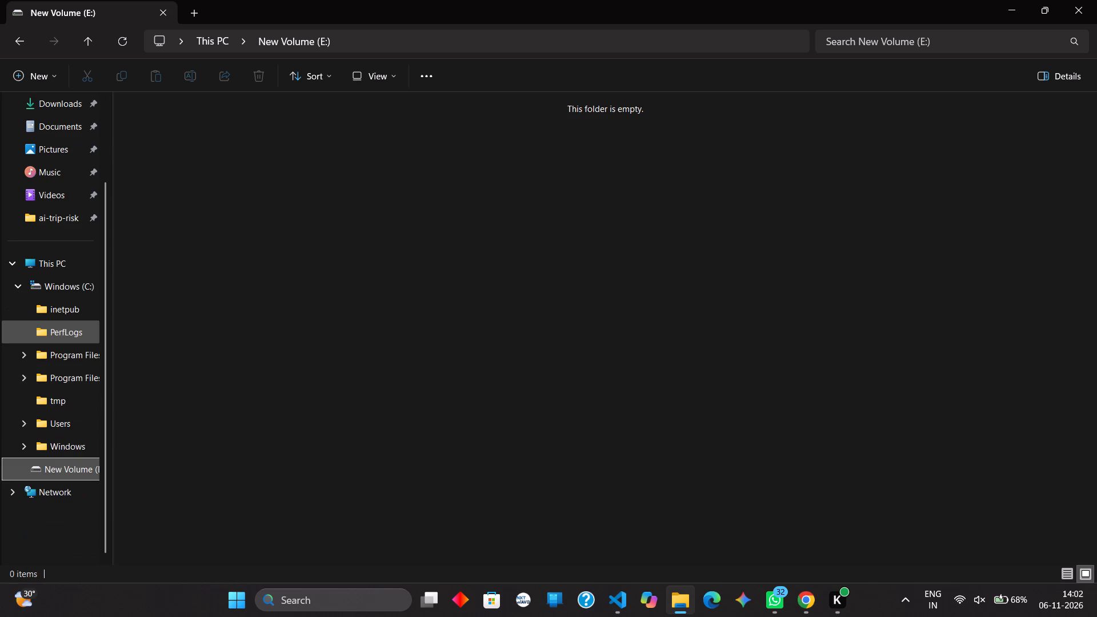
left_click(21, 286)
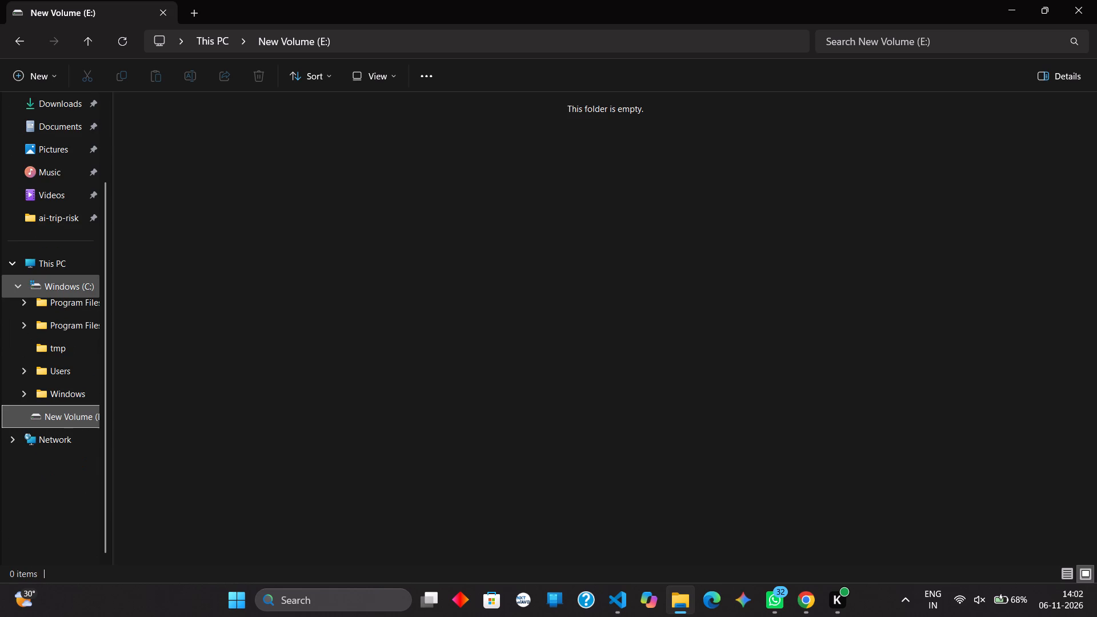
scroll(38, 192, "up", 1)
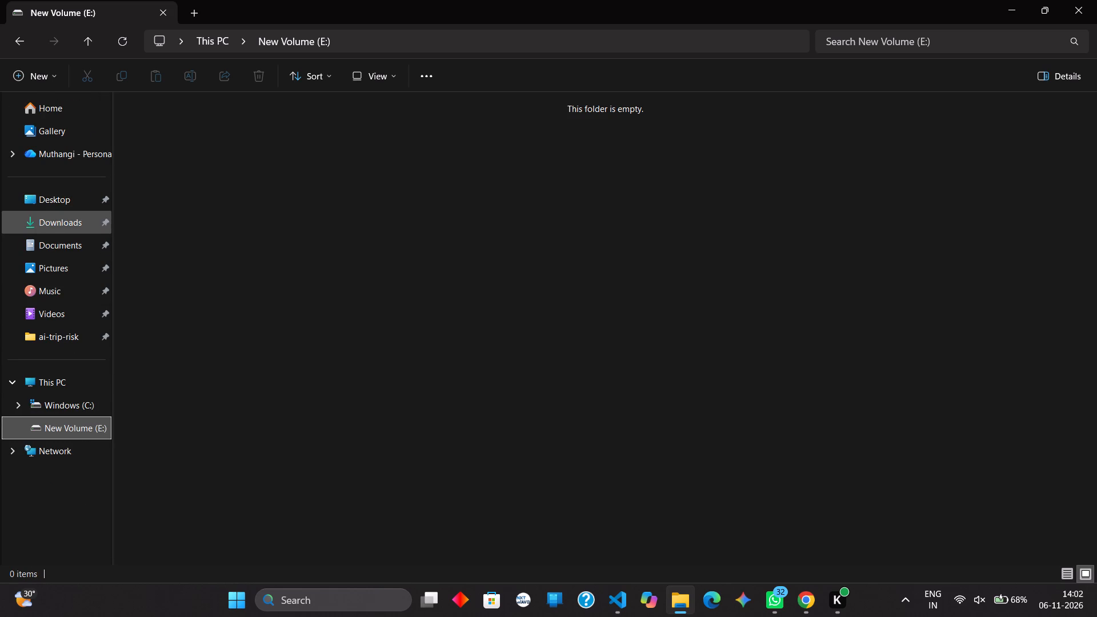
left_click(67, 239)
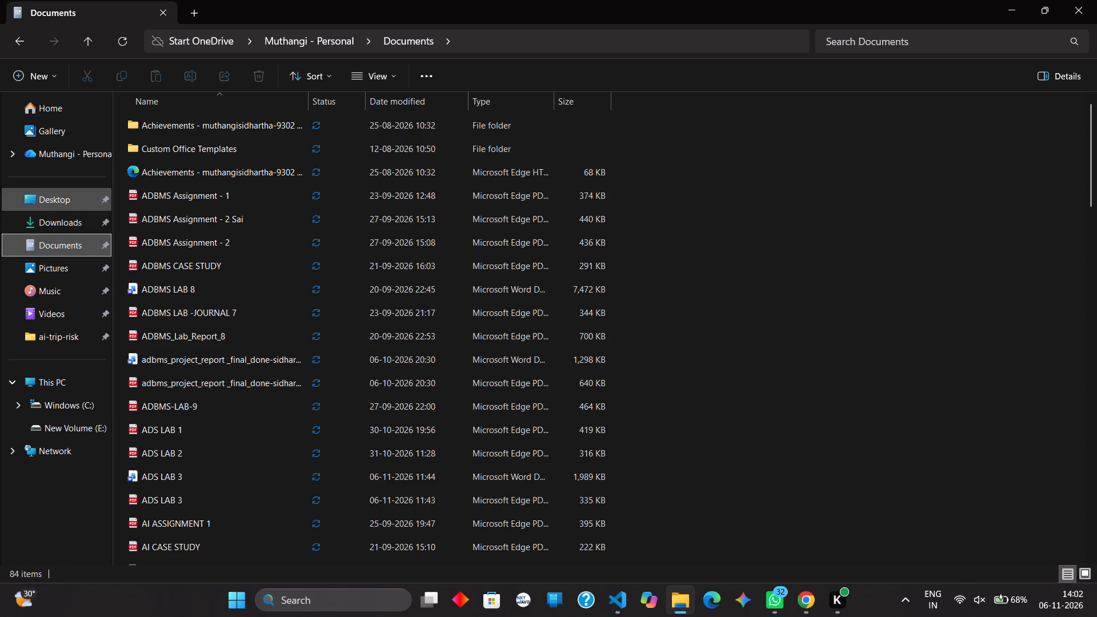
scroll(232, 302, "down", 1)
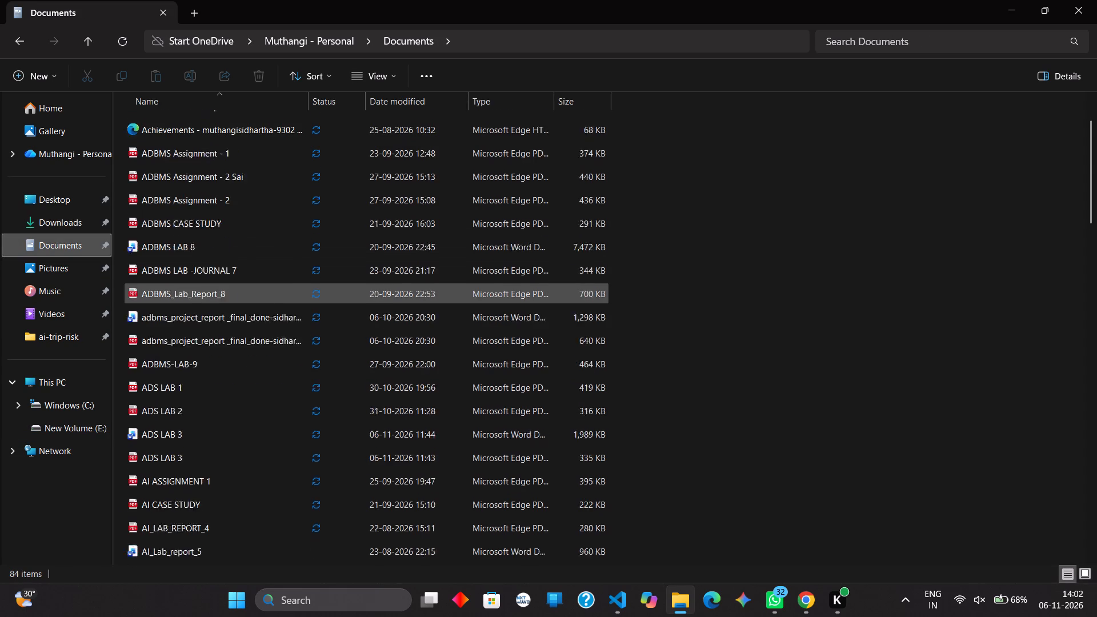
scroll(232, 302, "down", 2)
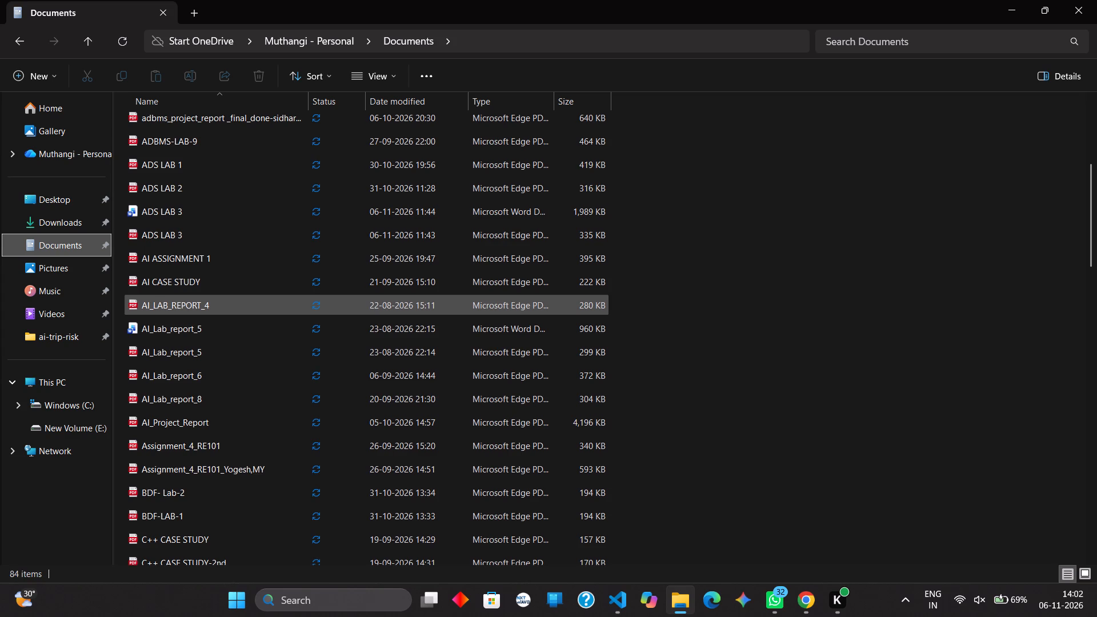
scroll(232, 302, "up", 2)
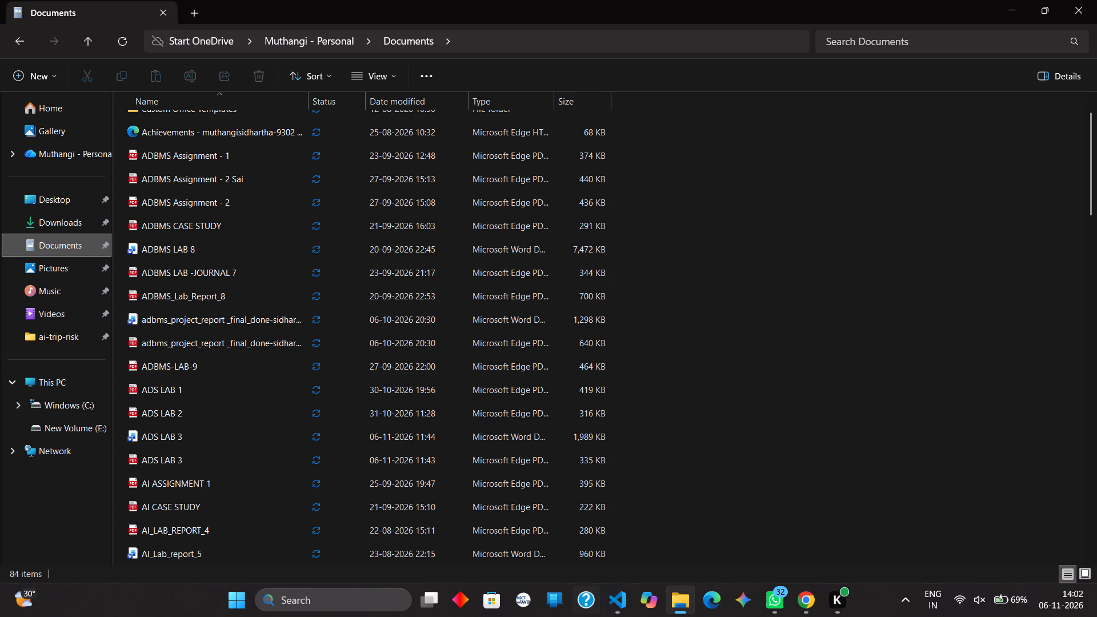
Switch to Google Chrome and advance the Intersection Of Two Linked Lists slides from slide 11 to the Python Code on slide 28.
left_click(796, 545)
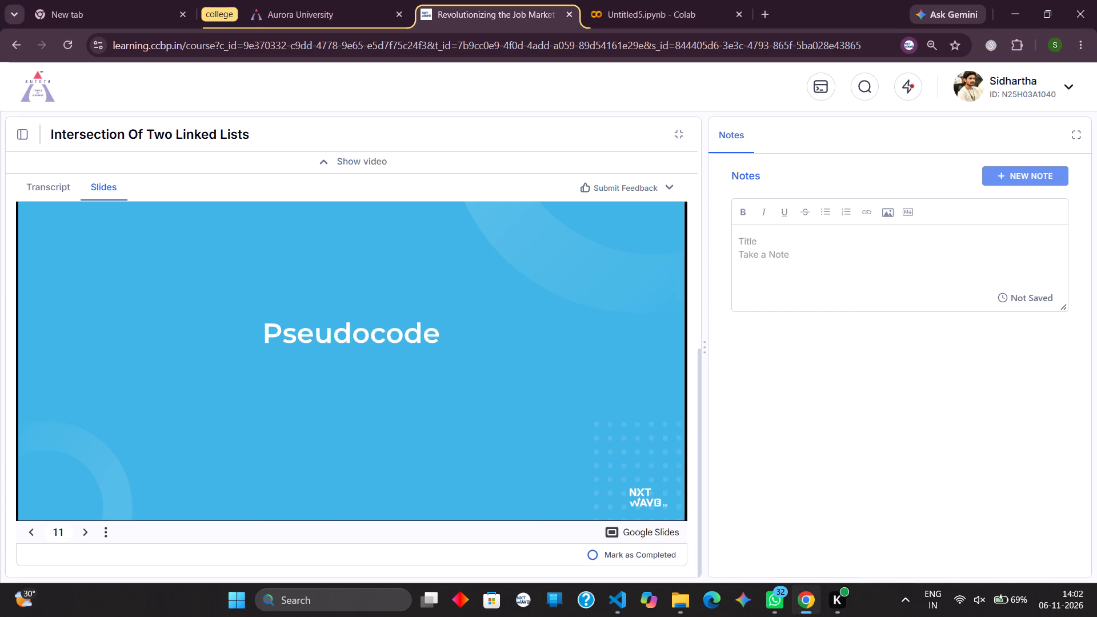
triple_click(84, 529)
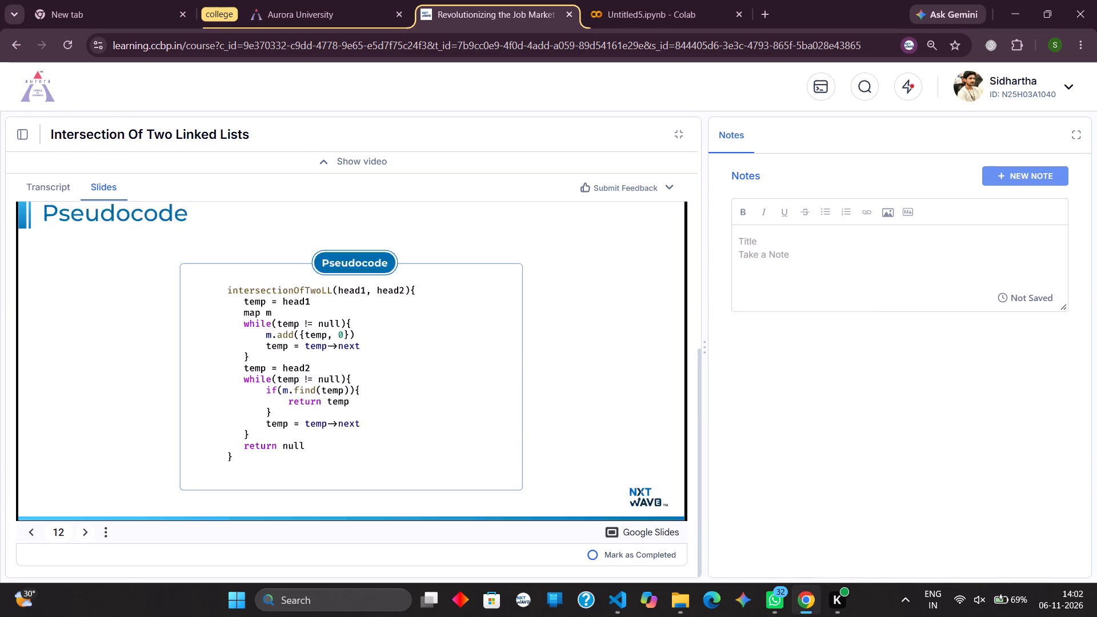
left_click(84, 529)
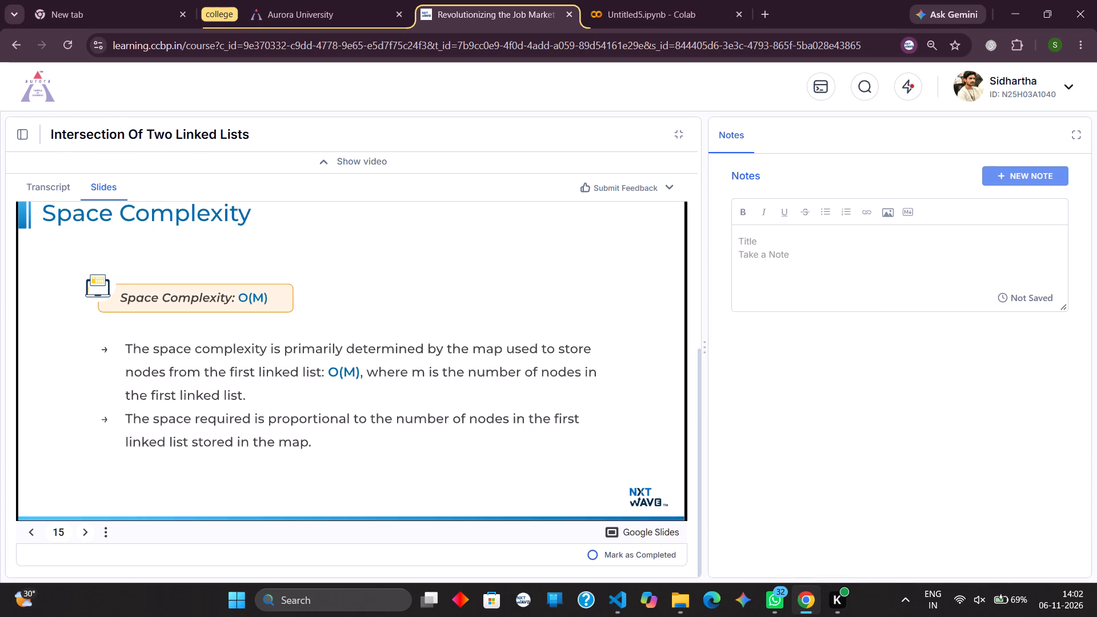
triple_click(84, 529)
triple_click(84, 529)
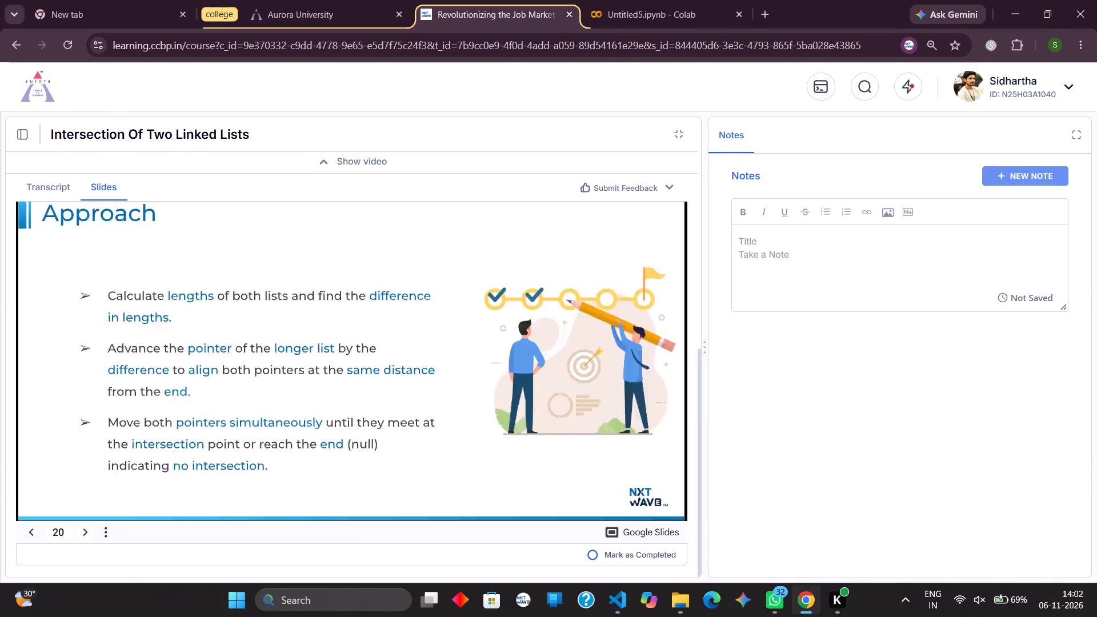
triple_click(84, 529)
double_click(84, 529)
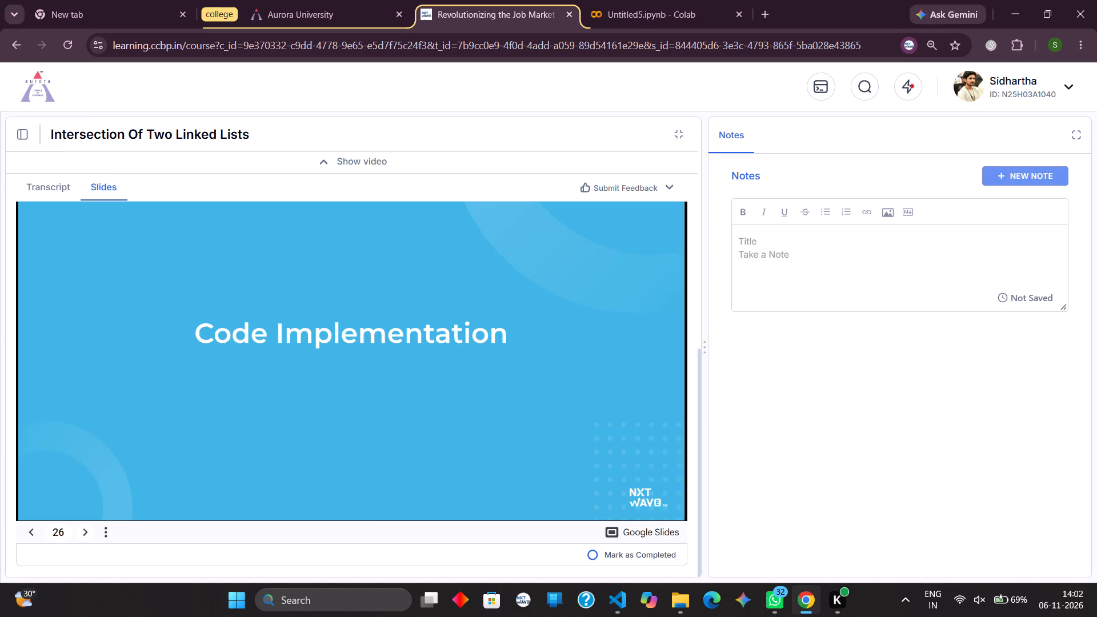
left_click(84, 529)
left_click(84, 529)
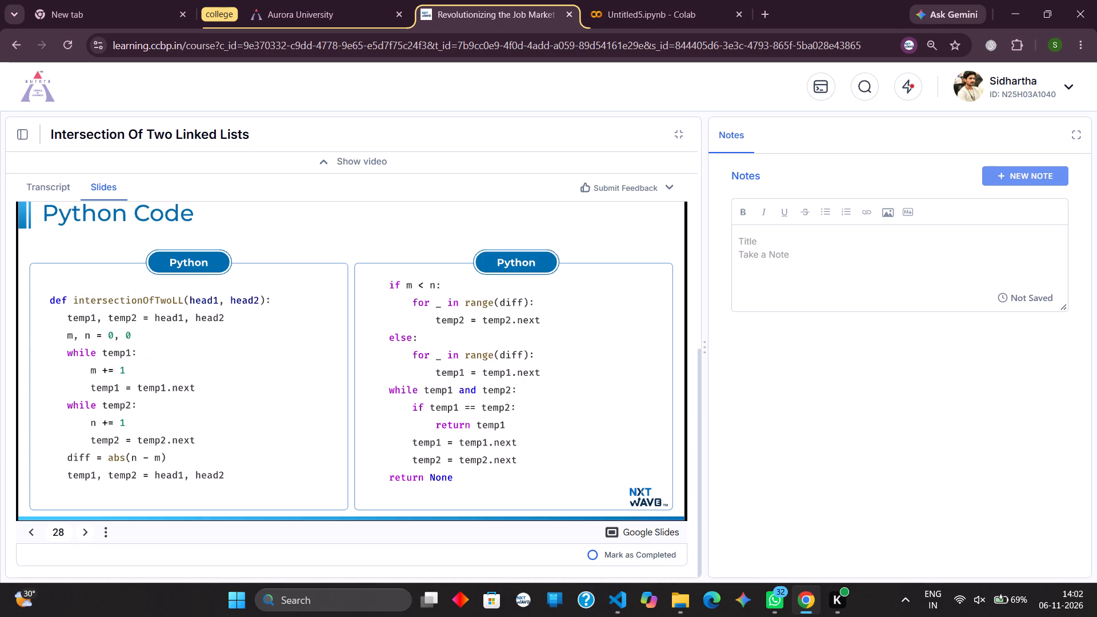